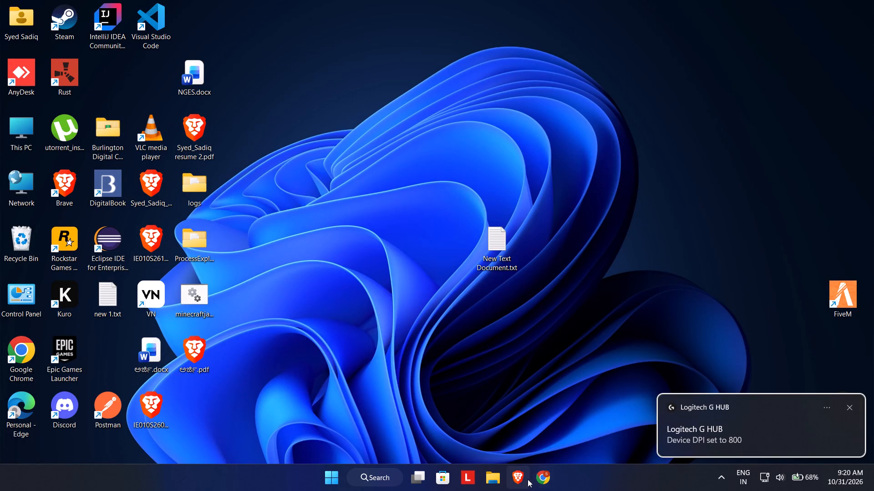
# Open the Google Chrome browser.
pyautogui.doubleClick(537, 473)
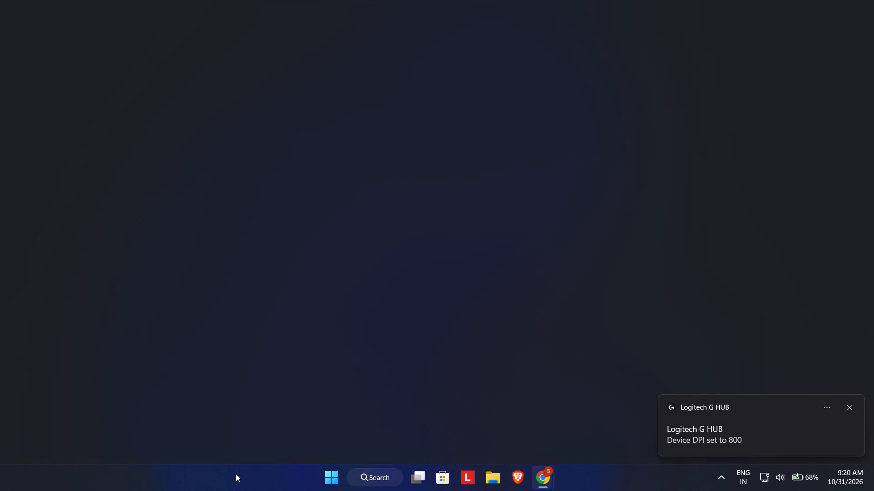
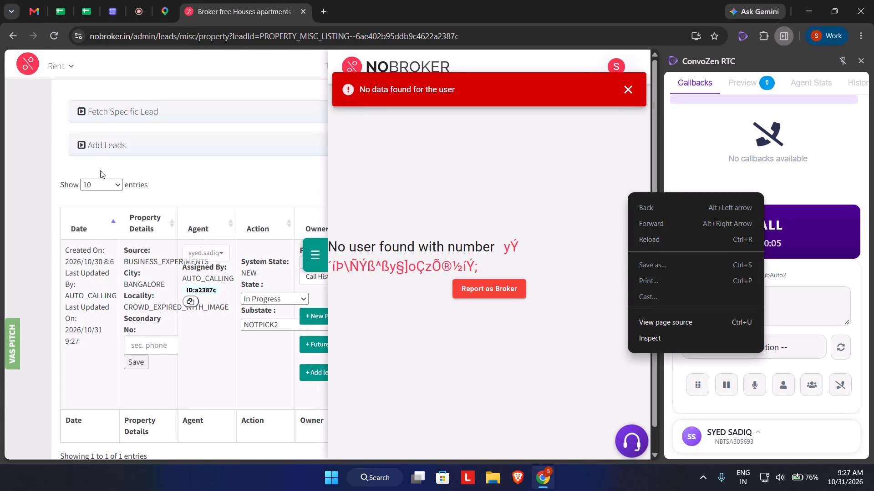
# Dismiss the browser context menu that is open over the lead page.
pyautogui.click(291, 183)
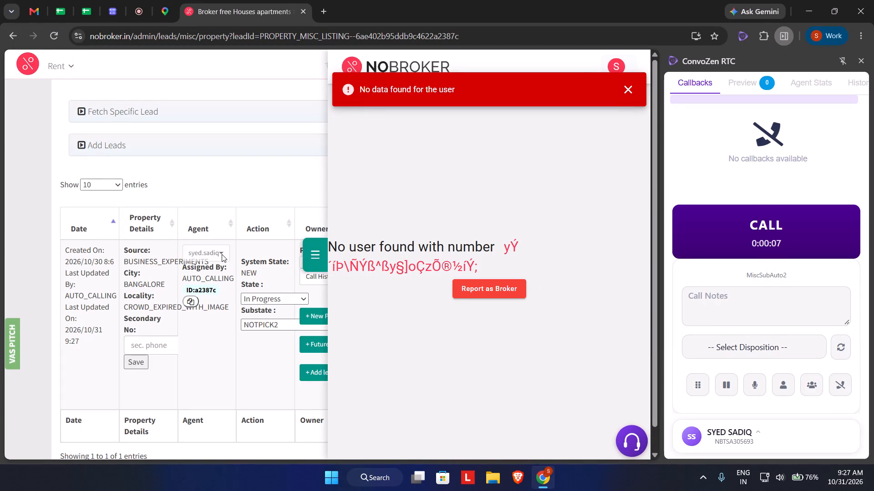
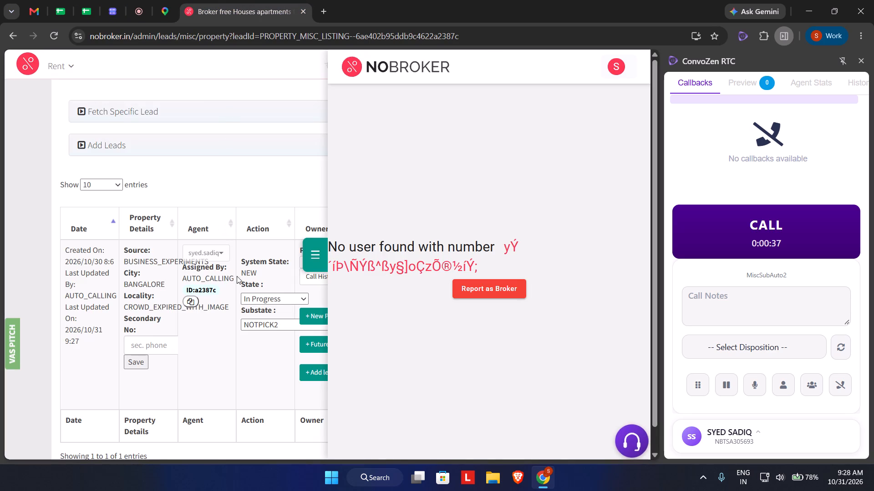
# Bring up the outbound call script spreadsheet to consult it during the call.
pyautogui.click(88, 0)
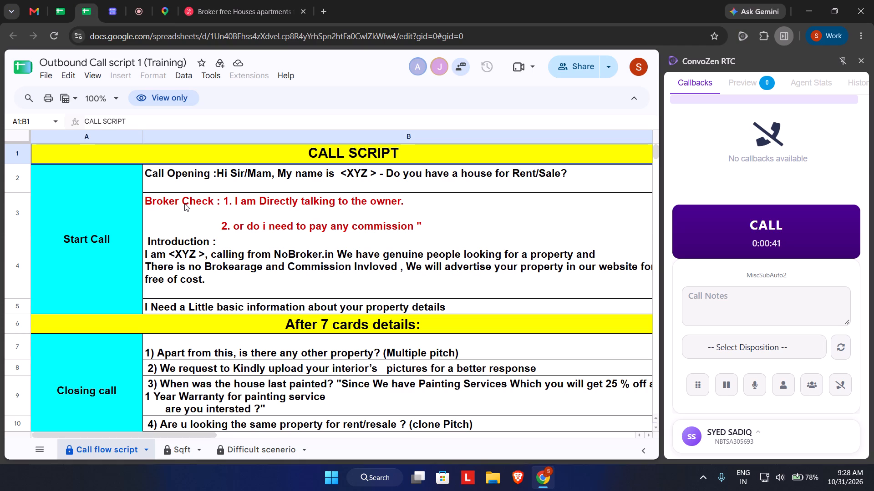
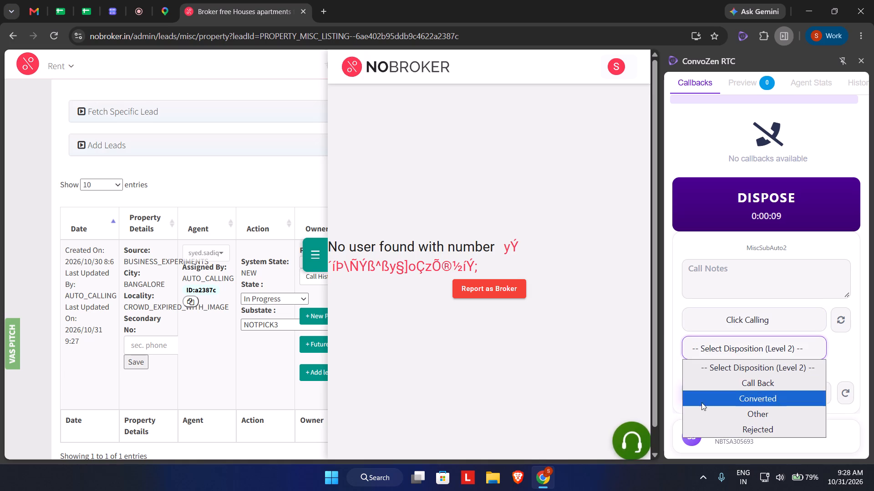
# Dispose of the ended call as Click Calling, Call Back, Busy or Disconnected, and submit the disposition.
pyautogui.tripleClick(698, 371)
pyautogui.click(705, 344)
pyautogui.click(705, 376)
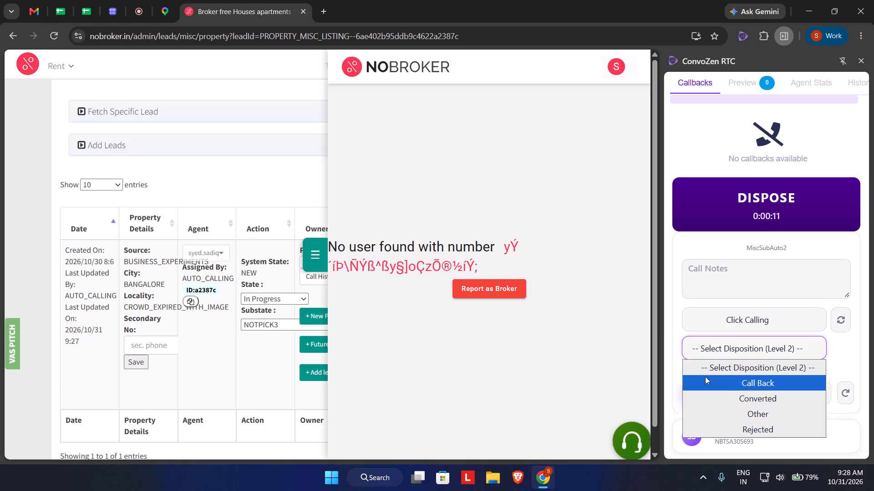
pyautogui.click(707, 360)
pyautogui.click(708, 351)
pyautogui.click(720, 203)
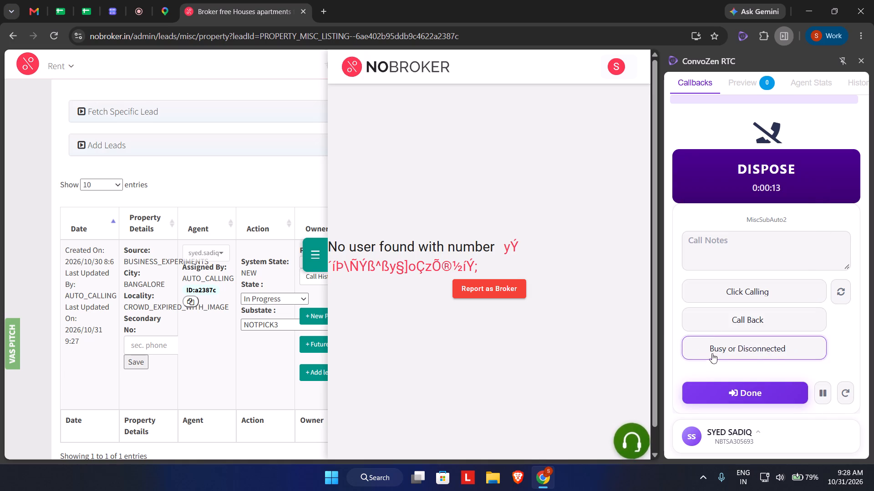
pyautogui.click(713, 391)
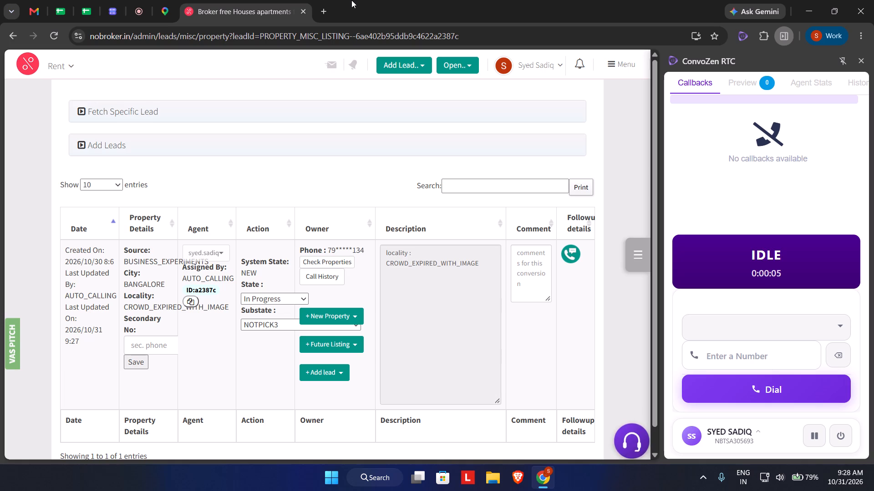
# Review the Agent Stats figures in ConvoZen RTC while waiting for the next call.
pyautogui.click(822, 76)
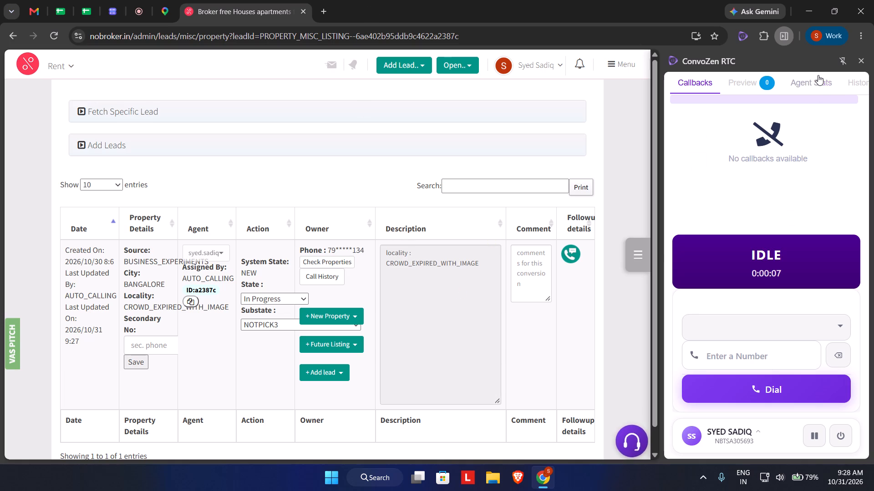
pyautogui.scroll(-1, 765, 203)
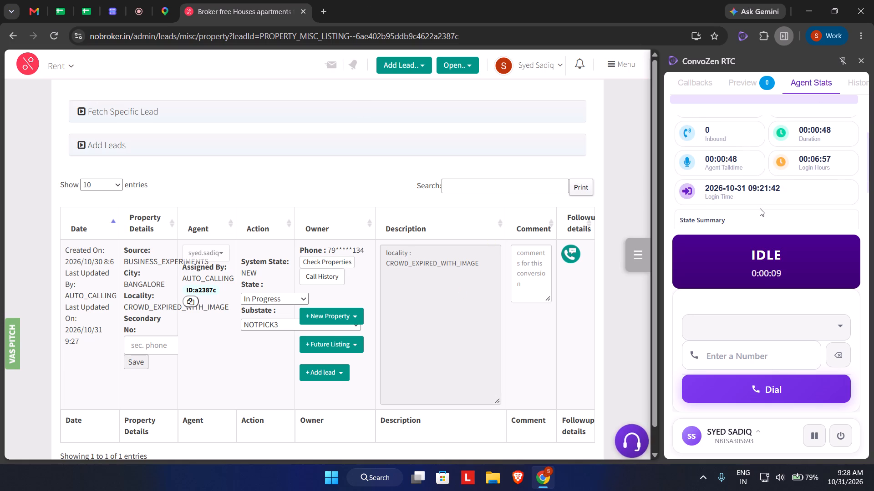
pyautogui.scroll(-1, 754, 216)
pyautogui.scroll(2, 753, 217)
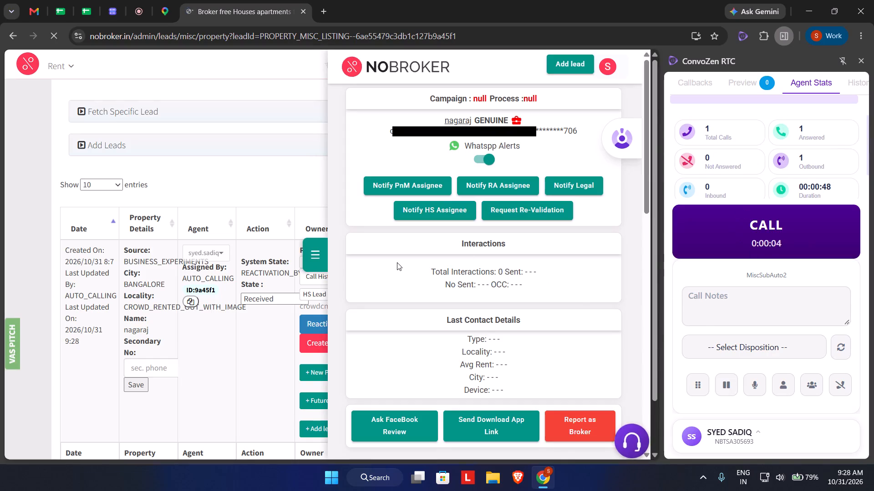
# Review the new lead's property details, and set the lead's state to Rejected with substate Rented Out.
pyautogui.scroll(-3, 516, 303)
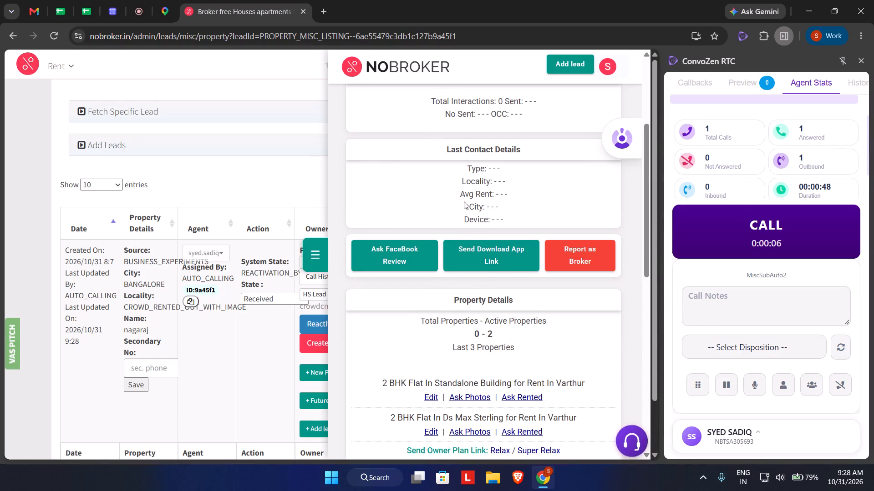
pyautogui.scroll(-1, 464, 202)
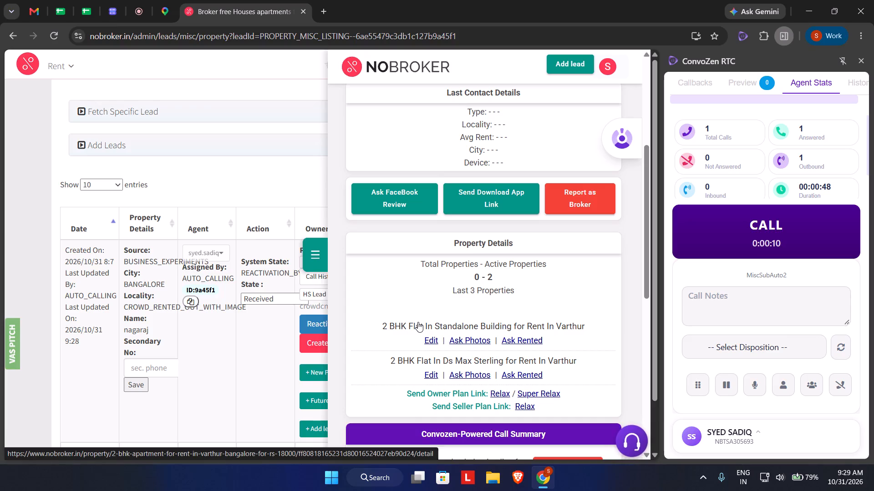
pyautogui.scroll(5, 418, 322)
pyautogui.scroll(-6, 417, 324)
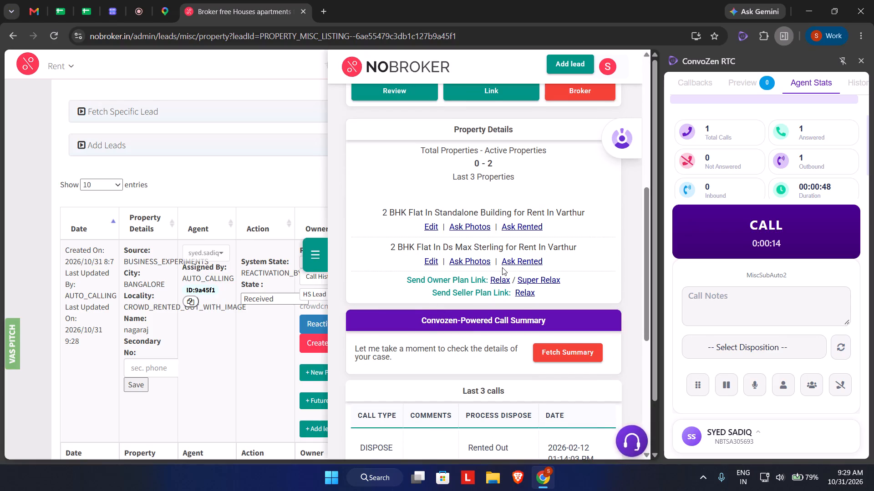
pyautogui.scroll(5, 502, 267)
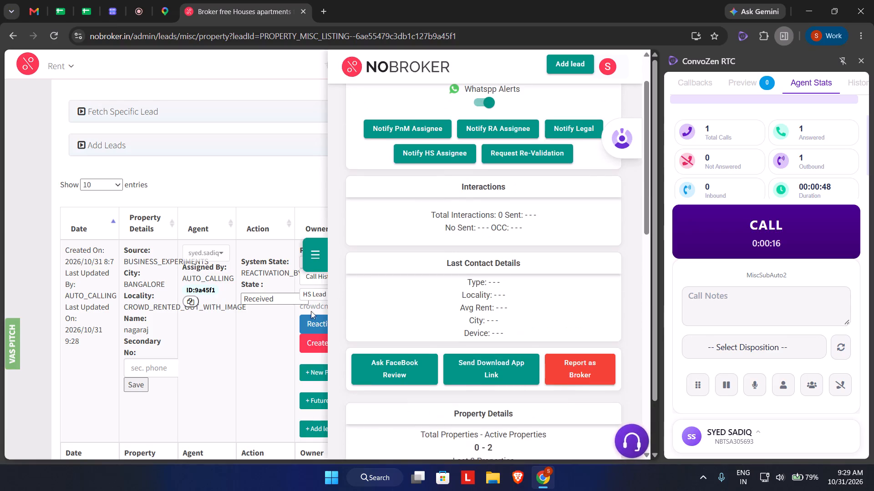
pyautogui.click(268, 299)
pyautogui.click(246, 354)
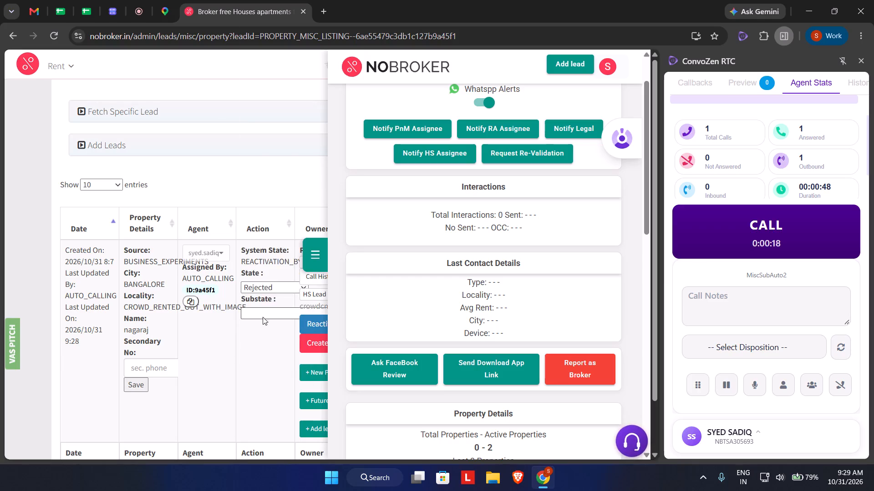
pyautogui.click(263, 317)
pyautogui.click(293, 224)
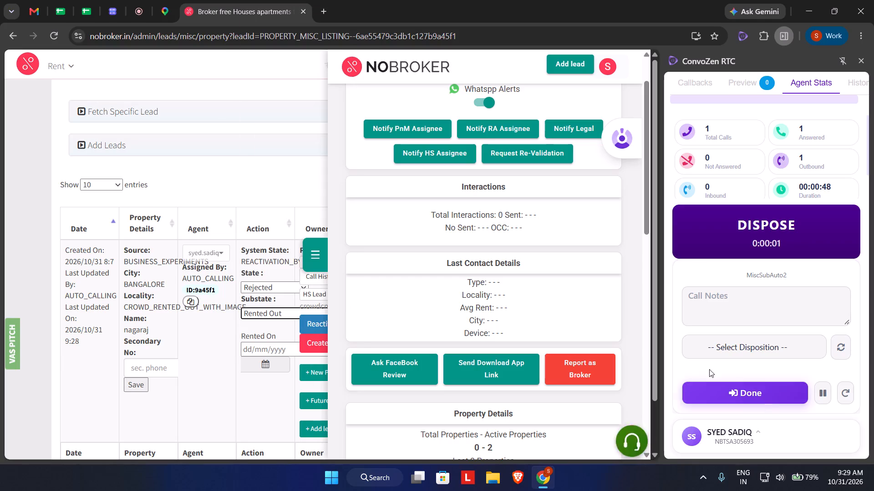
# Dispose of the call as Click Calling, Rejected, choose a third-level reason, and submit the disposition.
pyautogui.click(746, 338)
pyautogui.click(731, 386)
pyautogui.click(732, 354)
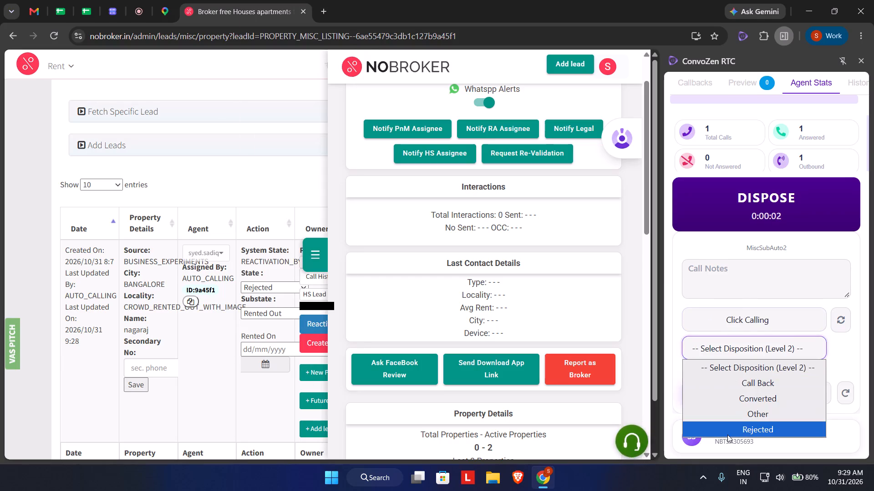
pyautogui.click(727, 435)
pyautogui.click(734, 347)
pyautogui.click(738, 313)
pyautogui.click(723, 386)
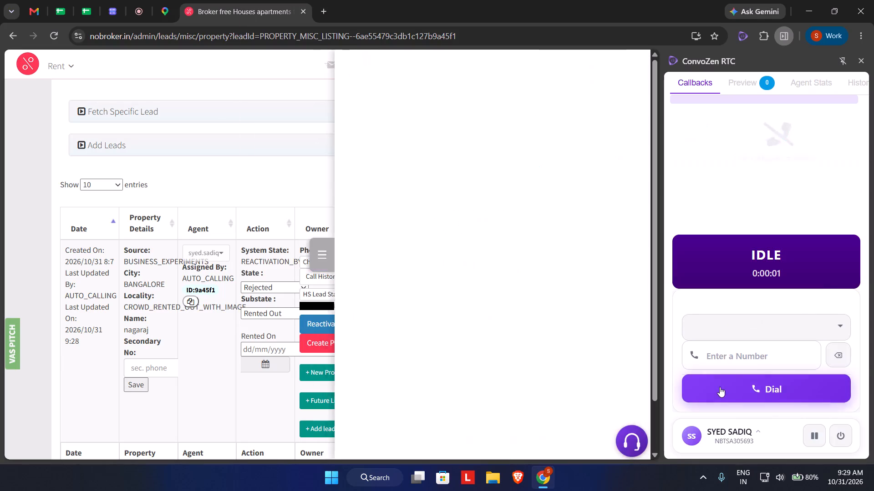
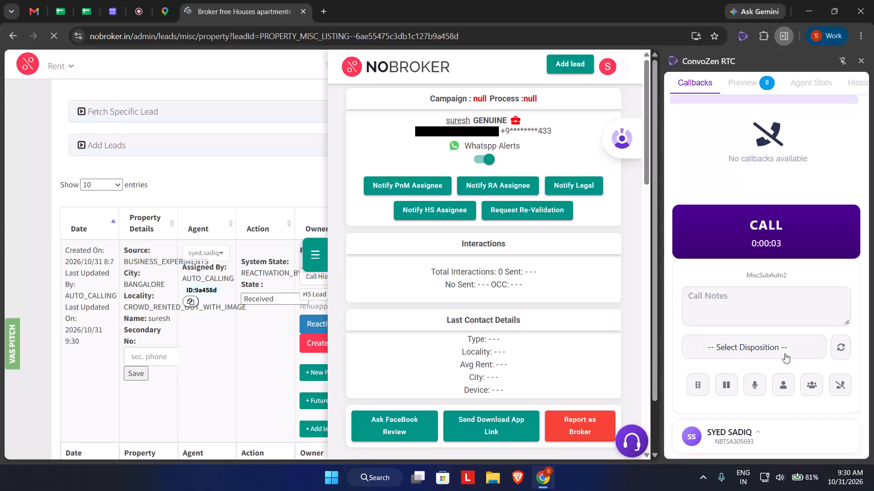
# Review the new lead's property details, and set the lead's state to Rejected with substate Rented Out.
pyautogui.scroll(-4, 554, 328)
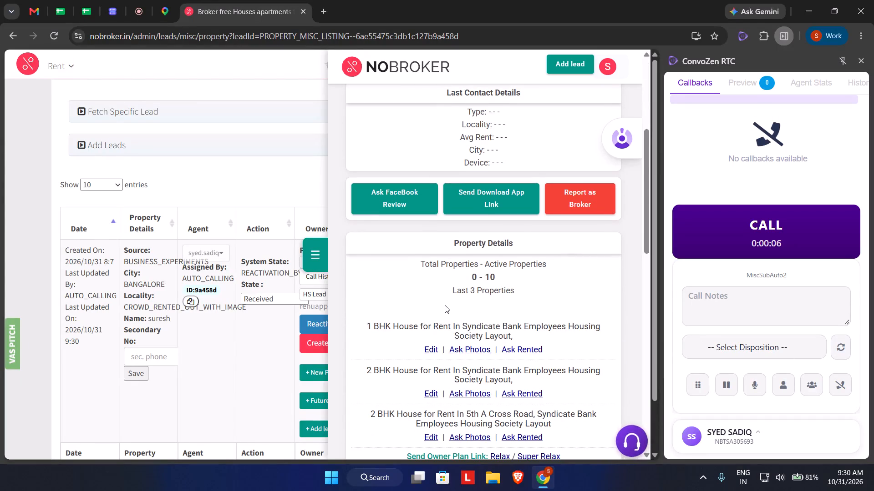
pyautogui.scroll(-1, 456, 293)
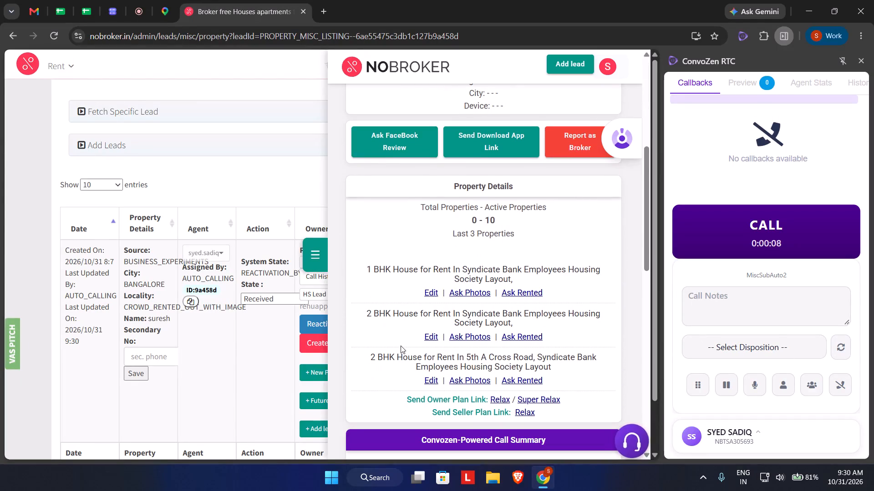
pyautogui.click(261, 299)
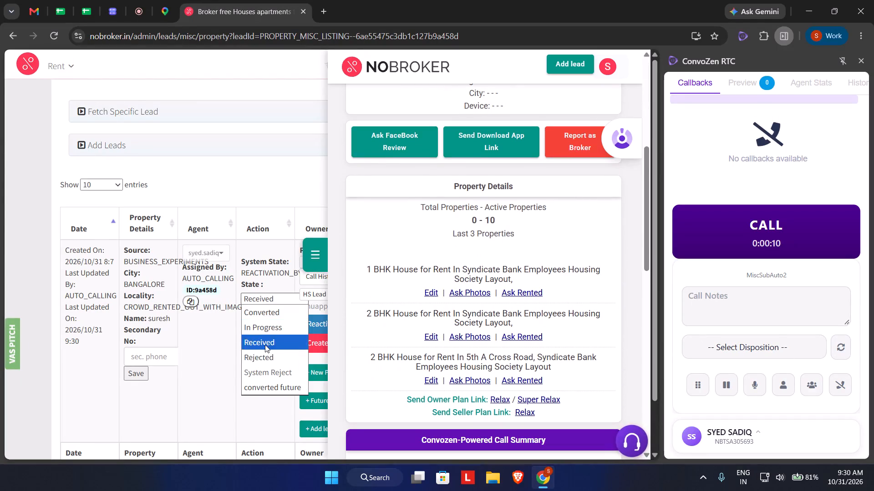
pyautogui.click(272, 355)
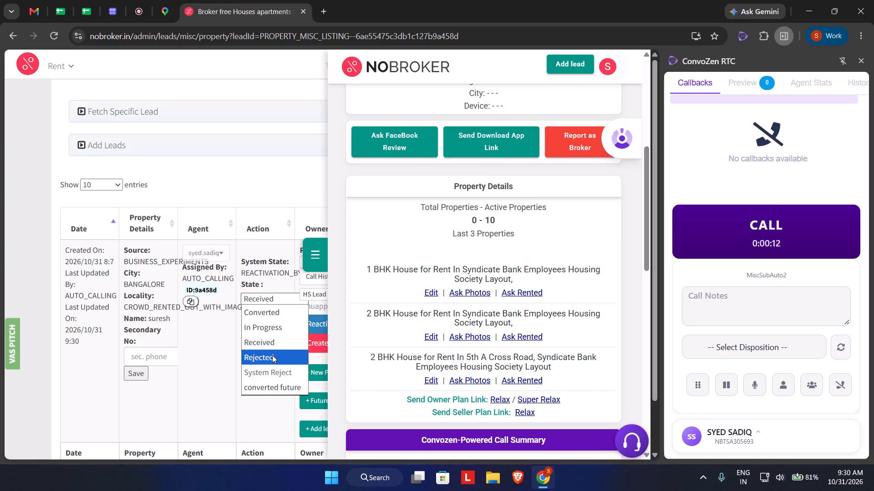
pyautogui.click(274, 314)
pyautogui.click(288, 219)
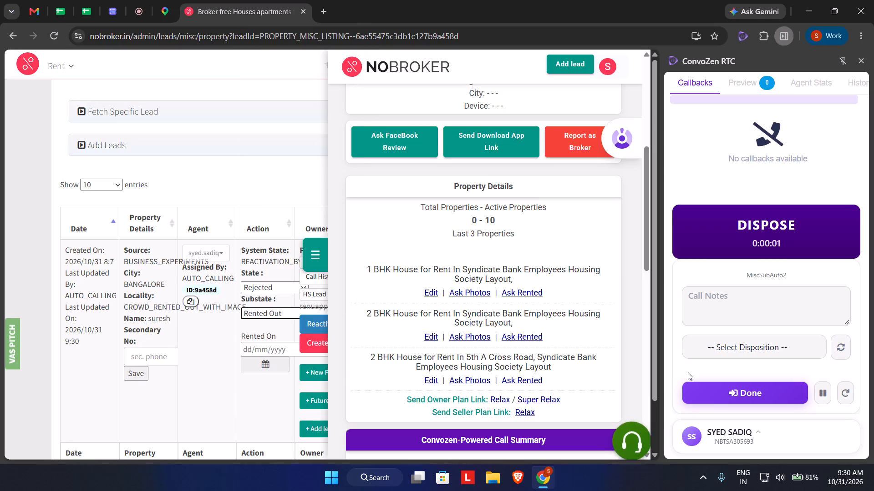
# Dispose of the ended call as Click Calling, Rejected, choose a third-level reason, and submit the disposition.
pyautogui.click(745, 357)
pyautogui.click(744, 383)
pyautogui.click(731, 348)
pyautogui.doubleClick(746, 425)
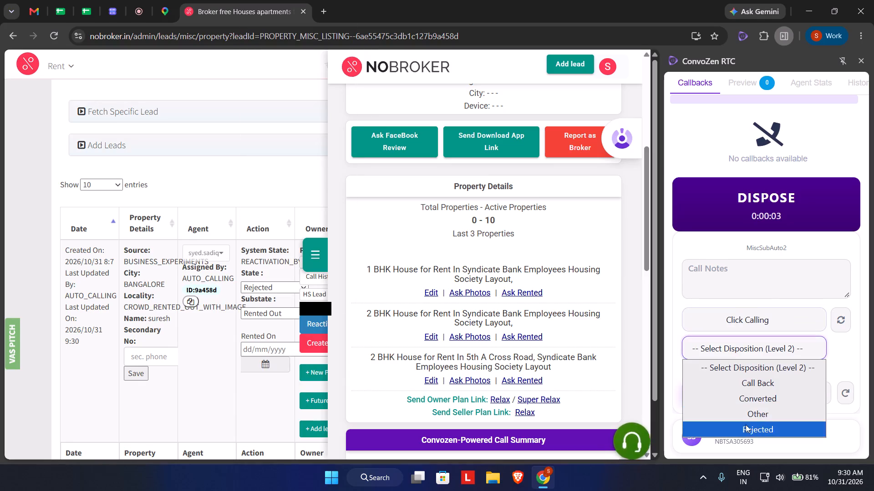
pyautogui.click(742, 346)
pyautogui.click(745, 311)
pyautogui.click(738, 391)
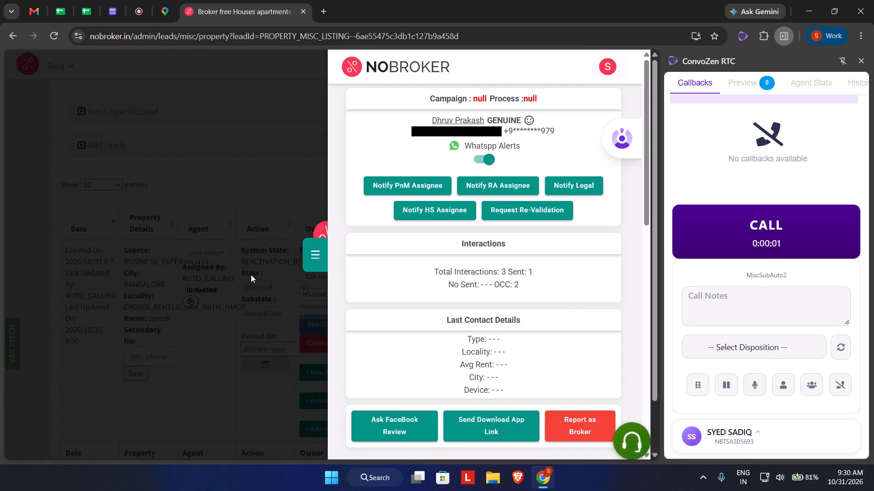
# Set the new CROWD_EXPIRED_NO_IMAGE lead's state to In Progress with substate NOTPICK.
pyautogui.click(315, 266)
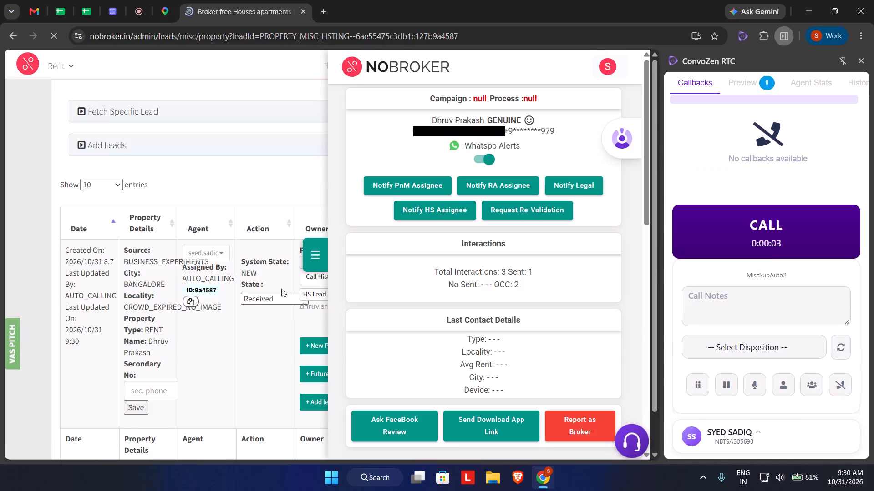
pyautogui.click(275, 299)
pyautogui.click(275, 327)
pyautogui.click(277, 314)
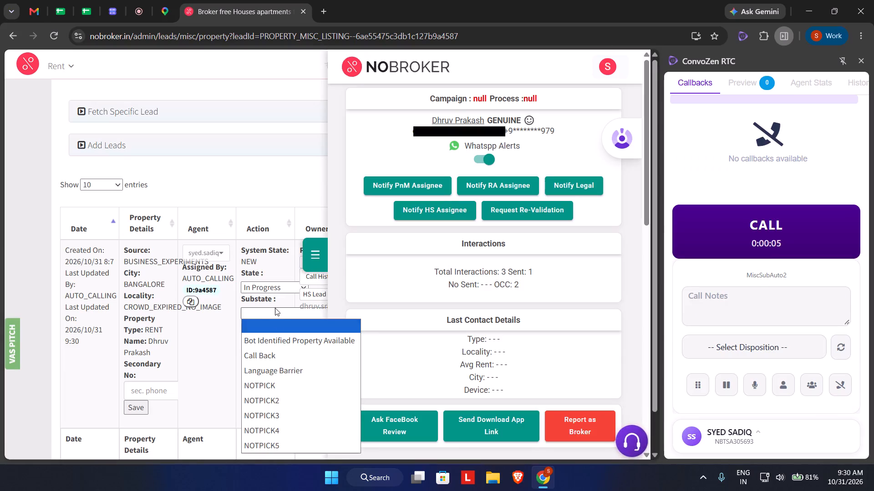
pyautogui.click(268, 380)
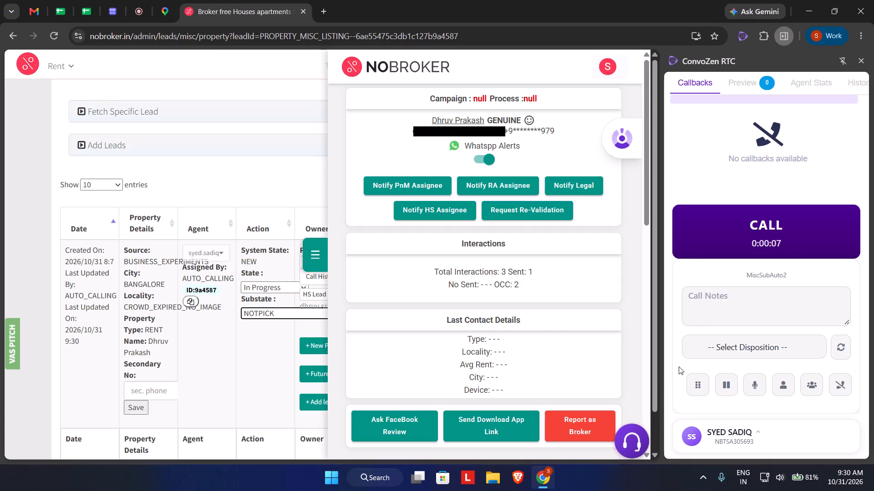
# Set the call's disposition to Outbound, Not Picked, Voice Mail, end the call, and submit the disposition.
pyautogui.click(683, 355)
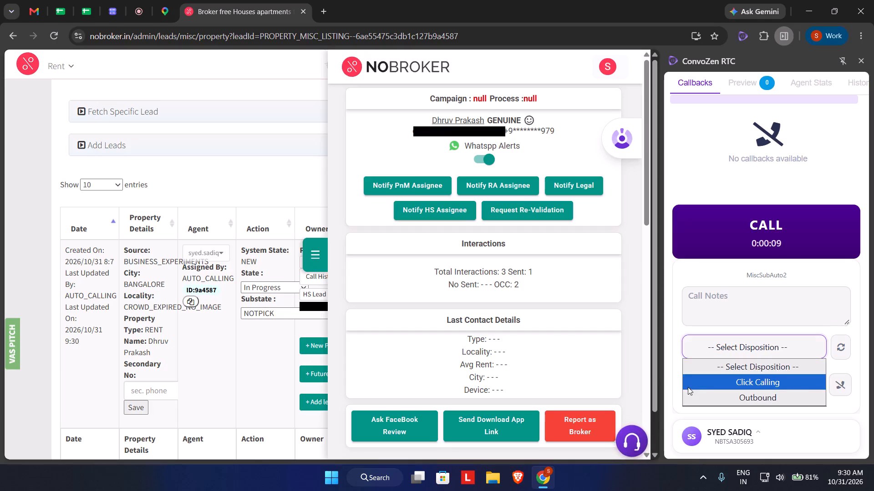
pyautogui.click(689, 388)
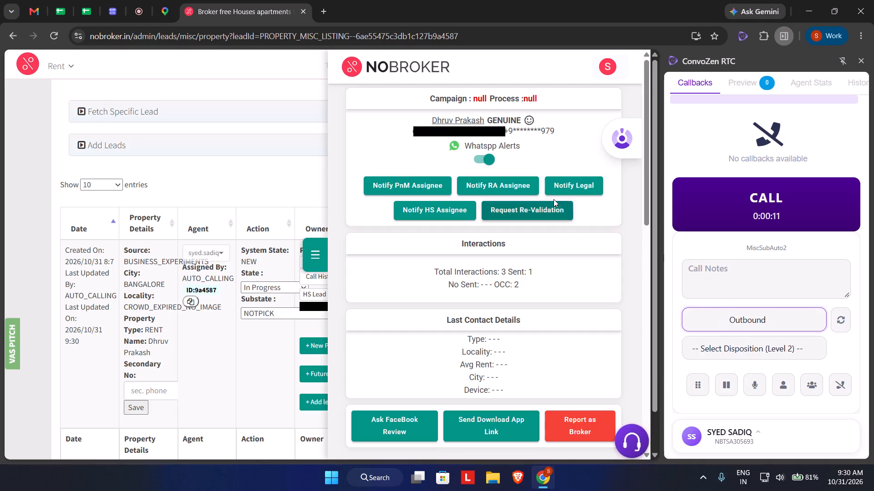
pyautogui.click(762, 360)
pyautogui.click(758, 348)
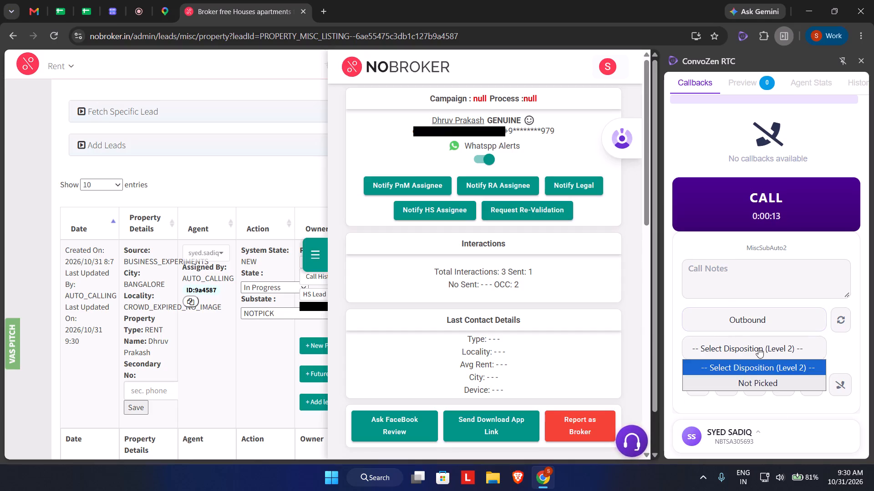
pyautogui.click(753, 378)
pyautogui.click(748, 348)
pyautogui.click(754, 424)
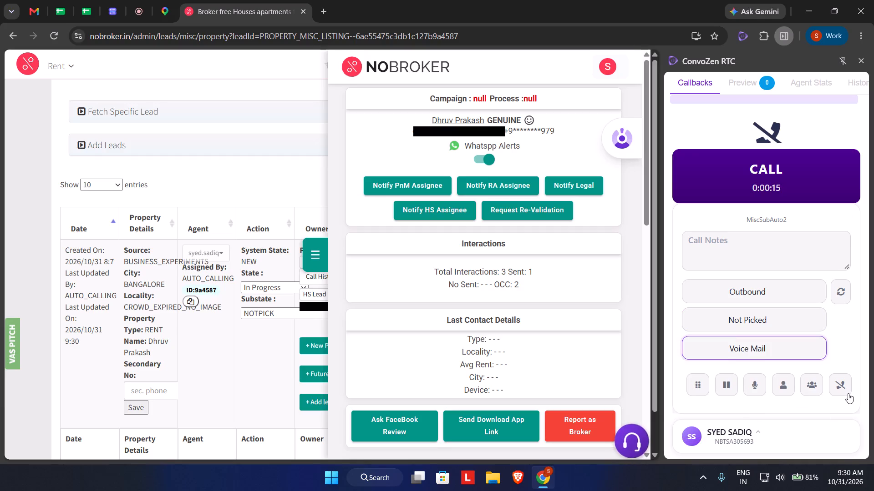
pyautogui.click(831, 385)
pyautogui.click(764, 393)
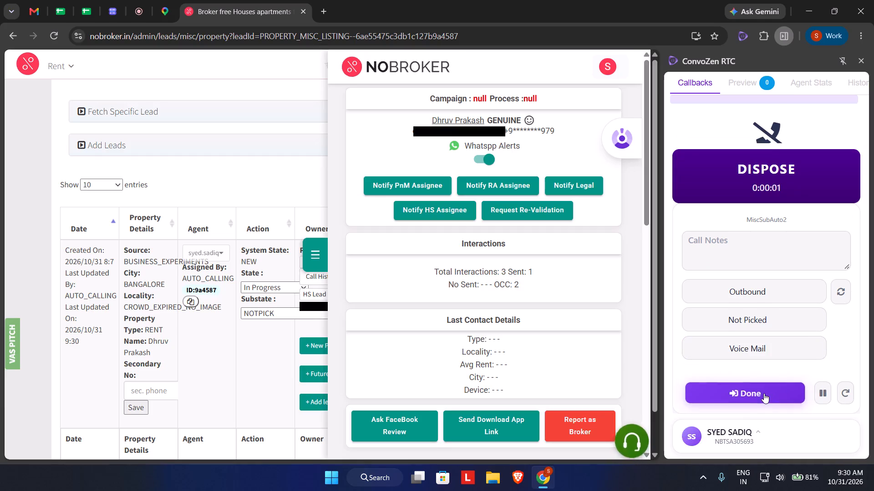
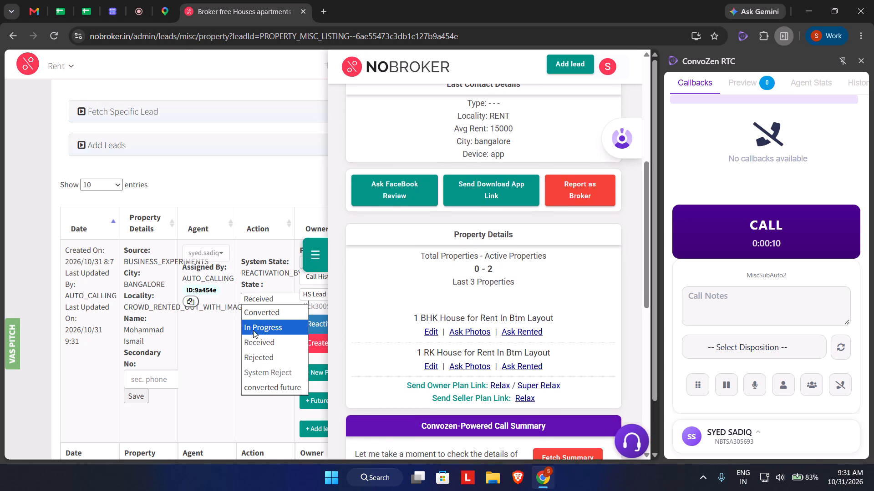
# Set the CROWD_RENTED_OUT_WITH_IMAGE lead's state to Rejected with substate Rented Out.
pyautogui.click(245, 360)
pyautogui.click(272, 317)
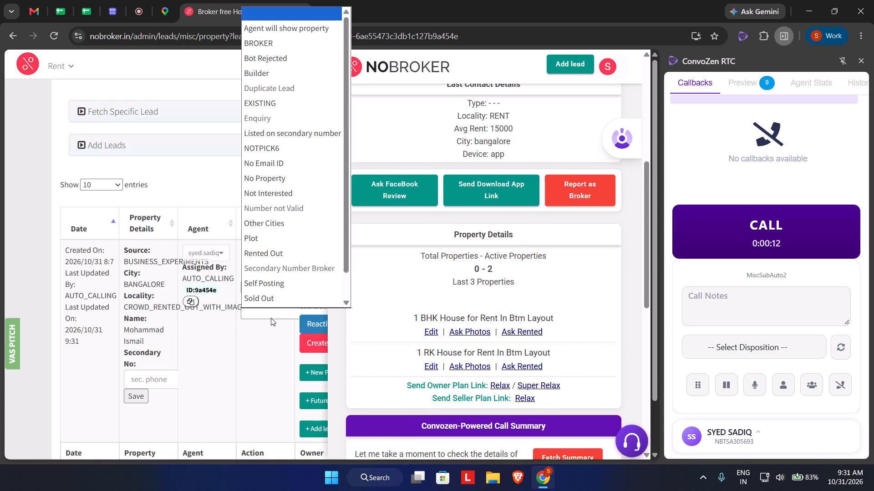
pyautogui.click(277, 241)
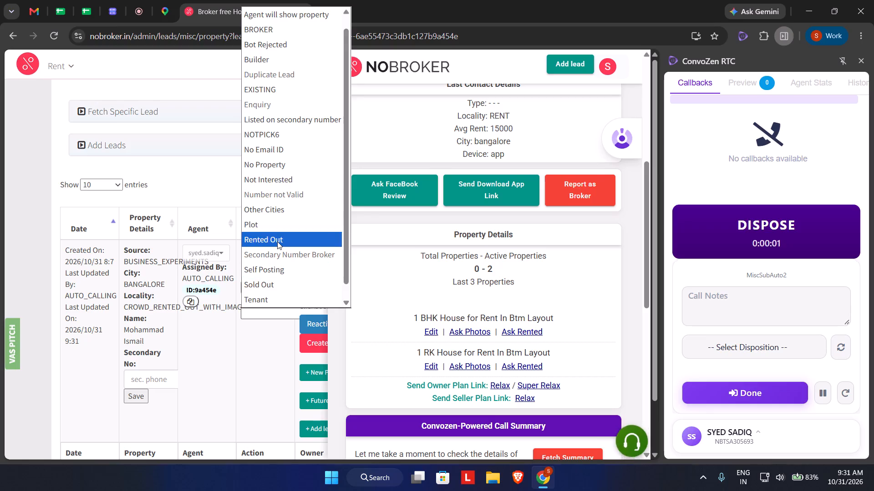
# Dispose of the ended call as Click Calling, Rejected, Rented Out, and submit the disposition.
pyautogui.click(763, 355)
pyautogui.click(756, 381)
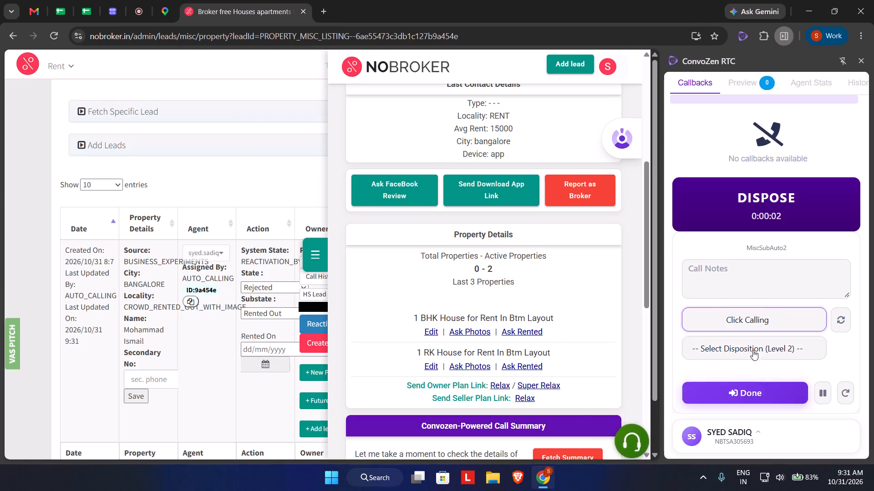
pyautogui.click(753, 348)
pyautogui.click(757, 426)
pyautogui.click(772, 347)
pyautogui.click(769, 310)
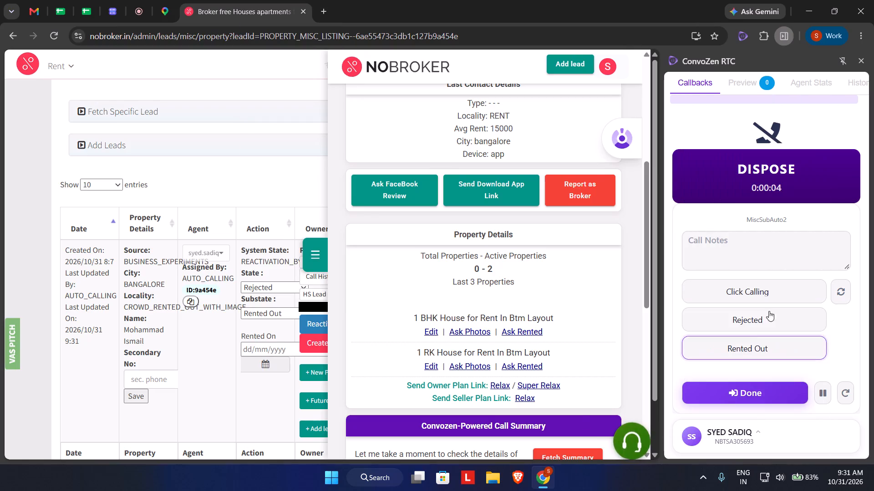
pyautogui.moveTo(744, 377); pyautogui.dragTo(744, 381)
pyautogui.click(744, 387)
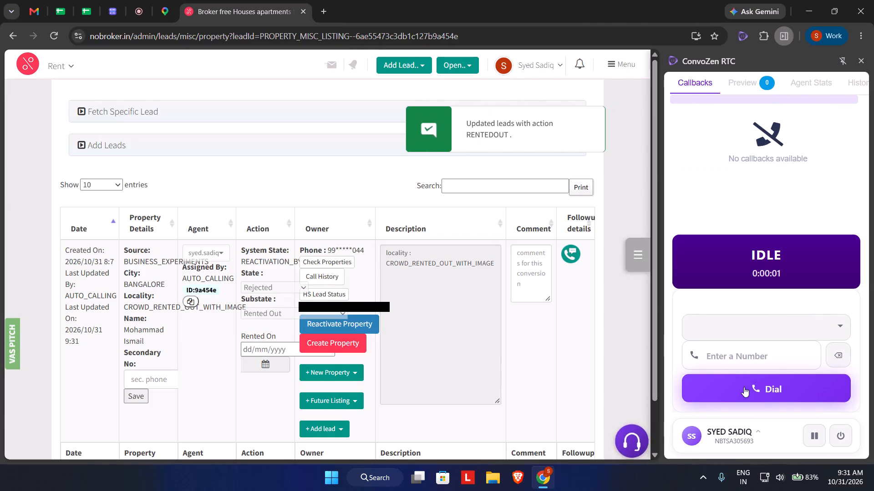
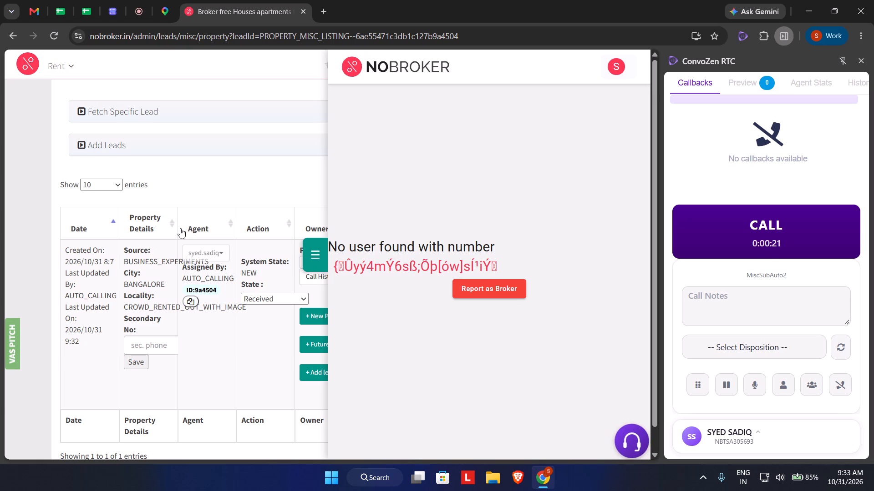
# Set the CROWD_RENTED_OUT_WITH_IMAGE lead's state to Rejected with substate Wrong Number.
pyautogui.click(253, 298)
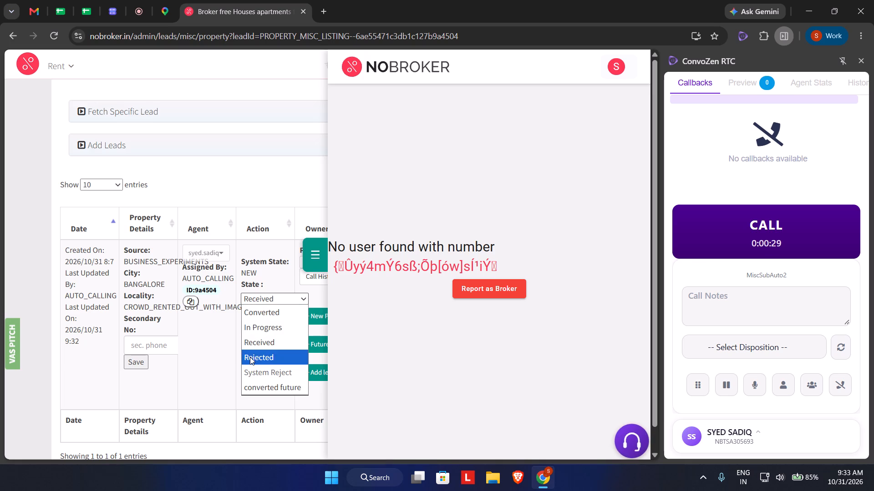
pyautogui.click(251, 357)
pyautogui.click(264, 315)
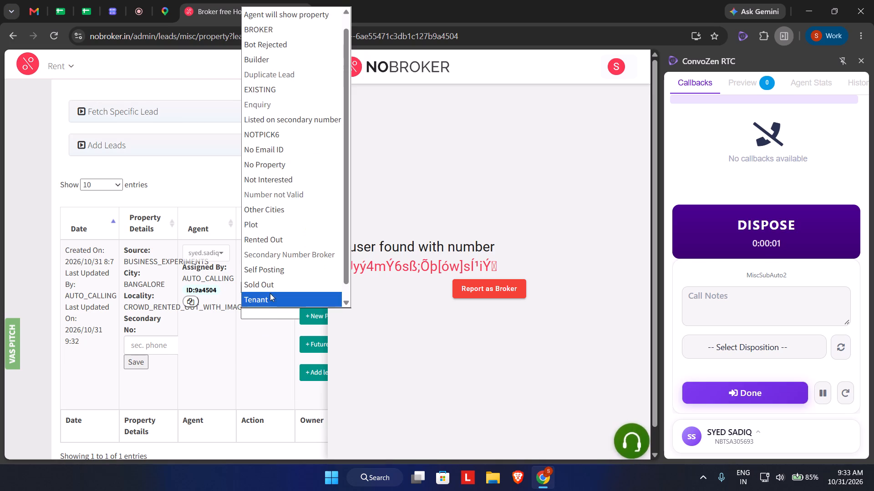
pyautogui.scroll(-3, 275, 295)
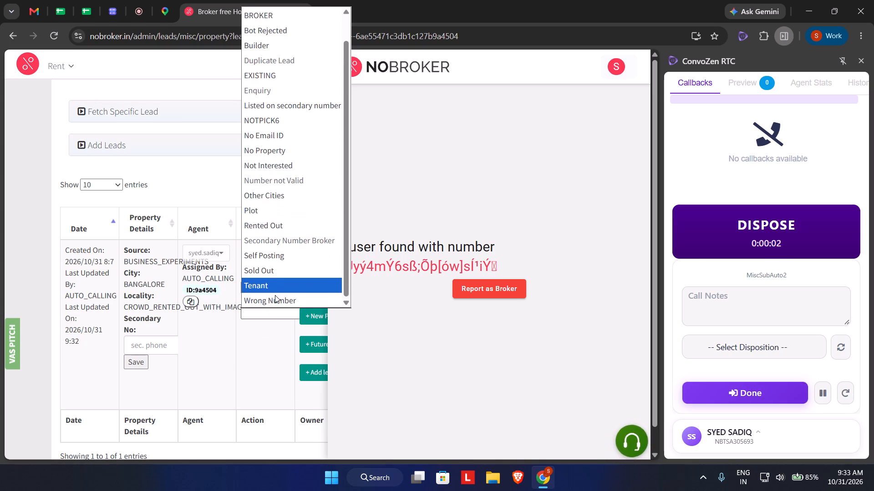
pyautogui.click(271, 300)
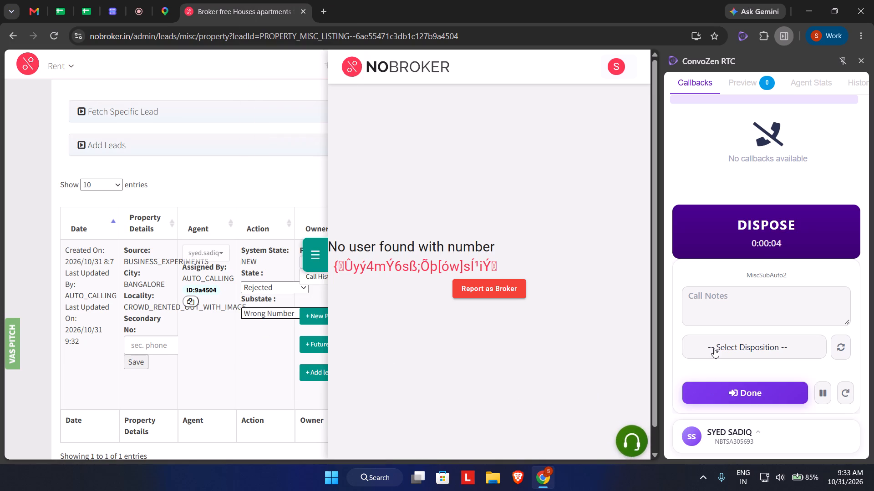
# Dispose of the ended call as Click Calling, Rejected, Invalid or Wrong Number, and submit the disposition.
pyautogui.click(714, 348)
pyautogui.click(701, 385)
pyautogui.click(706, 352)
pyautogui.click(694, 432)
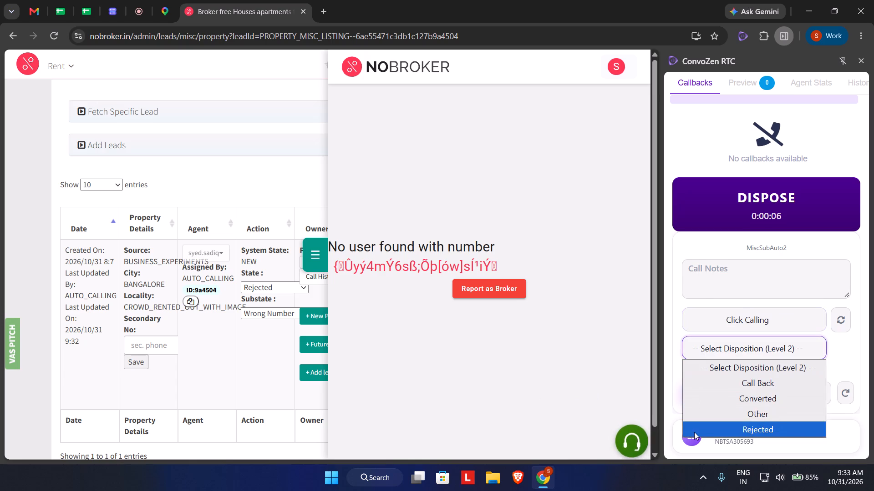
pyautogui.click(713, 360)
pyautogui.click(714, 348)
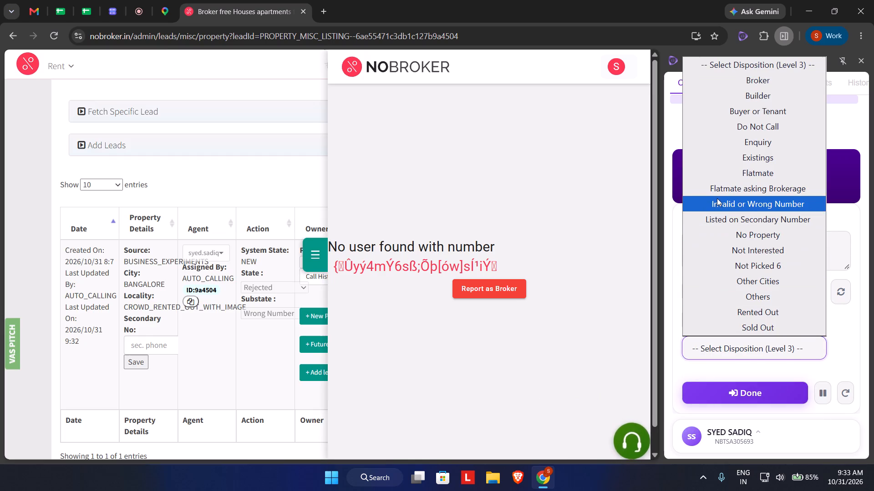
pyautogui.click(717, 198)
pyautogui.click(699, 390)
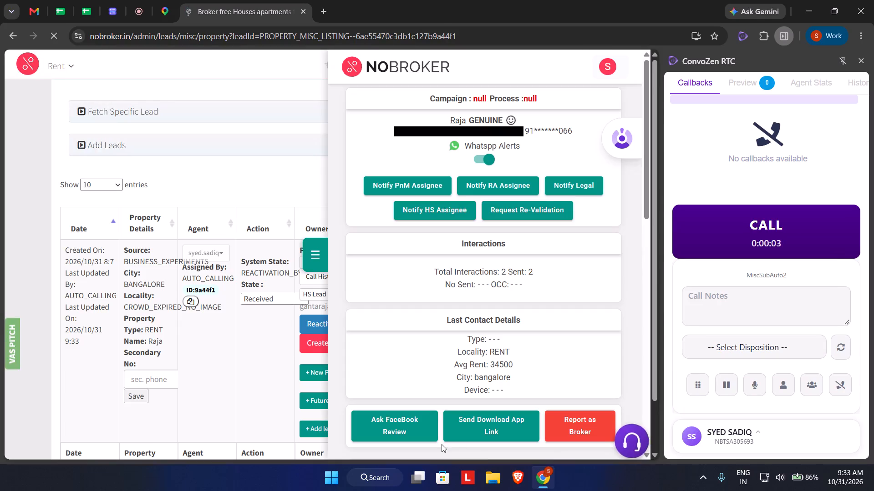
# Set the CROWD_EXPIRED_NO_IMAGE lead's state to In Progress with substate NOTPICK.
pyautogui.scroll(-3, 535, 426)
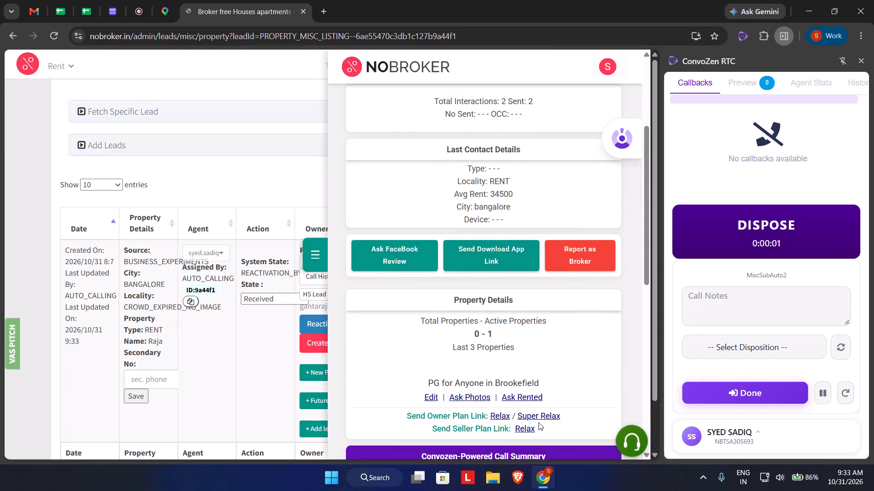
pyautogui.click(271, 291)
pyautogui.click(262, 298)
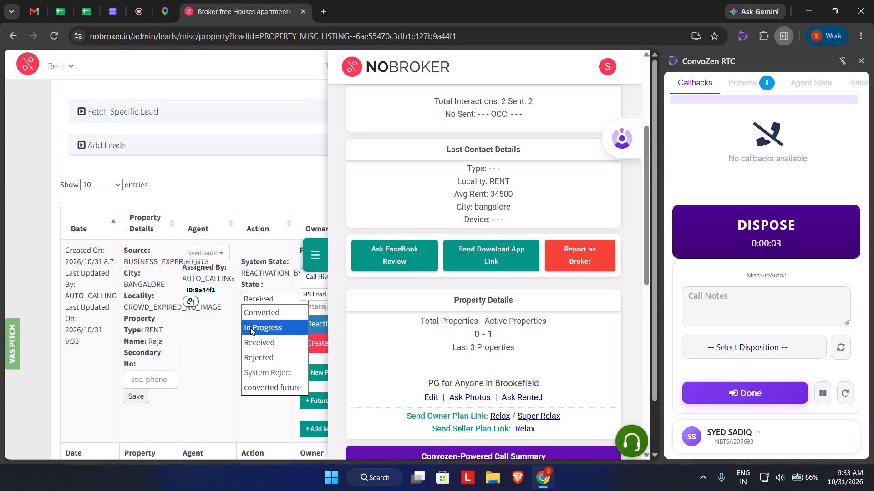
pyautogui.click(250, 327)
pyautogui.click(267, 319)
pyautogui.click(274, 386)
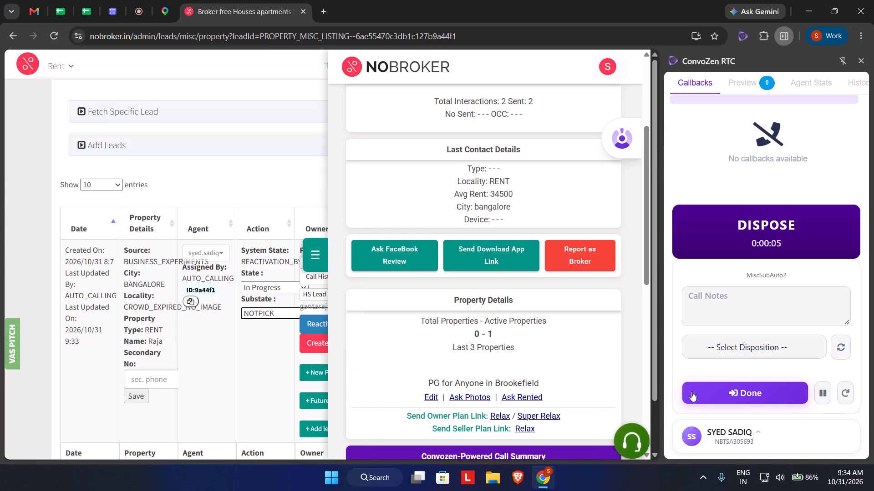
# Dispose of the ended call as Click Calling, Other, with a level 3 disposition, and submit it.
pyautogui.click(707, 347)
pyautogui.doubleClick(714, 378)
pyautogui.click(725, 354)
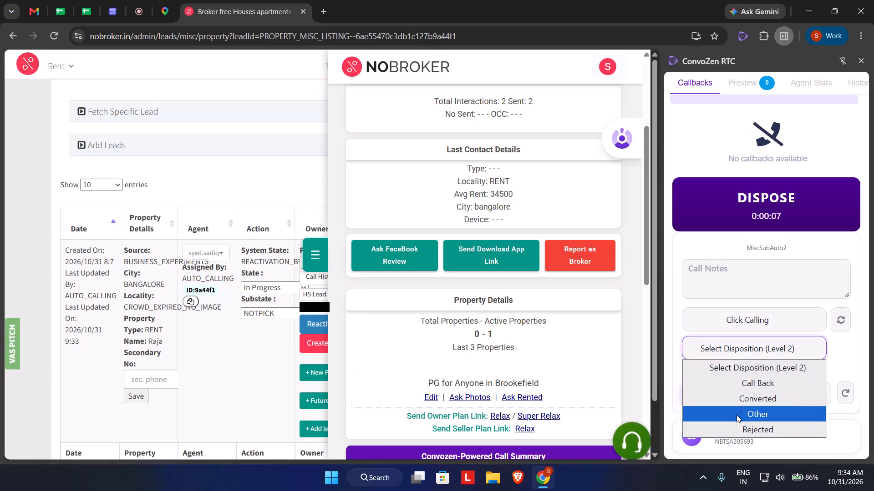
pyautogui.click(737, 421)
pyautogui.click(753, 358)
pyautogui.click(751, 382)
pyautogui.click(749, 389)
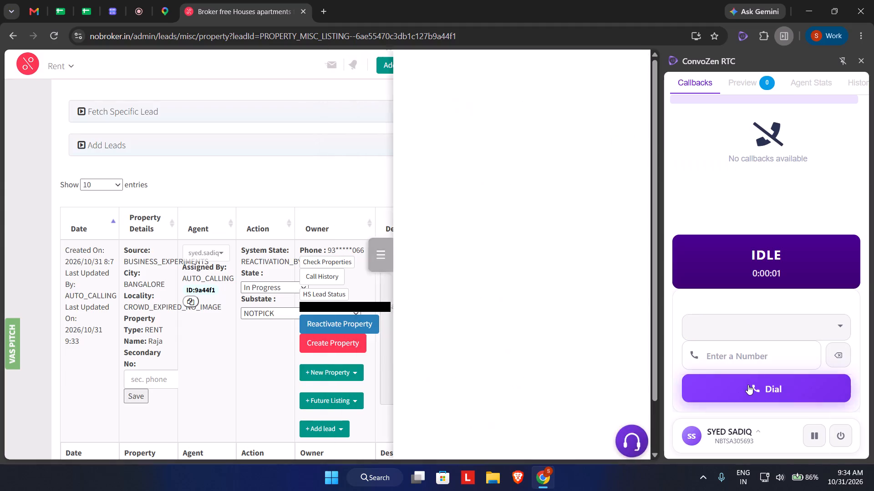
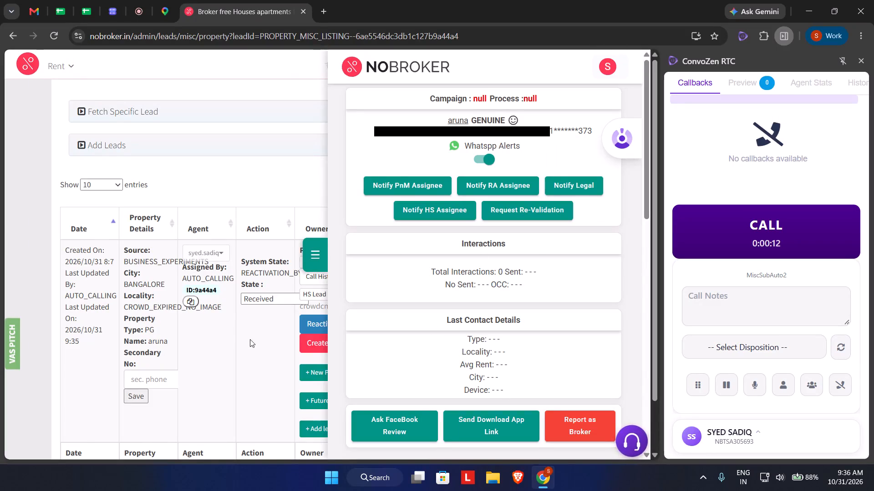
# Set the CROWD_EXPIRED_NO_IMAGE lead's state to In Progress with substate NOTPICK.
pyautogui.click(271, 299)
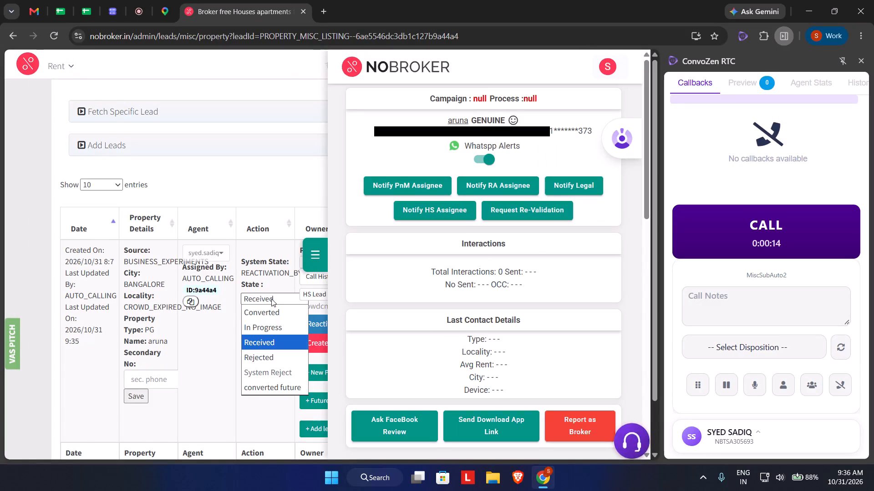
pyautogui.click(276, 328)
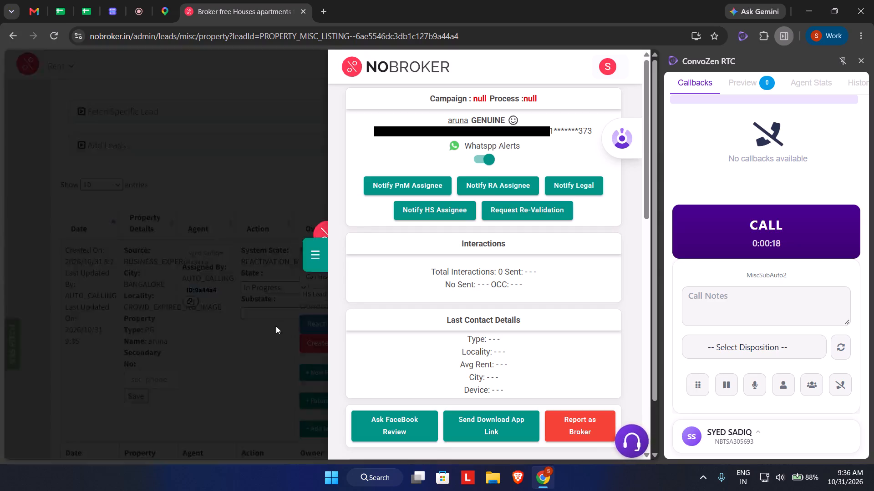
pyautogui.click(275, 315)
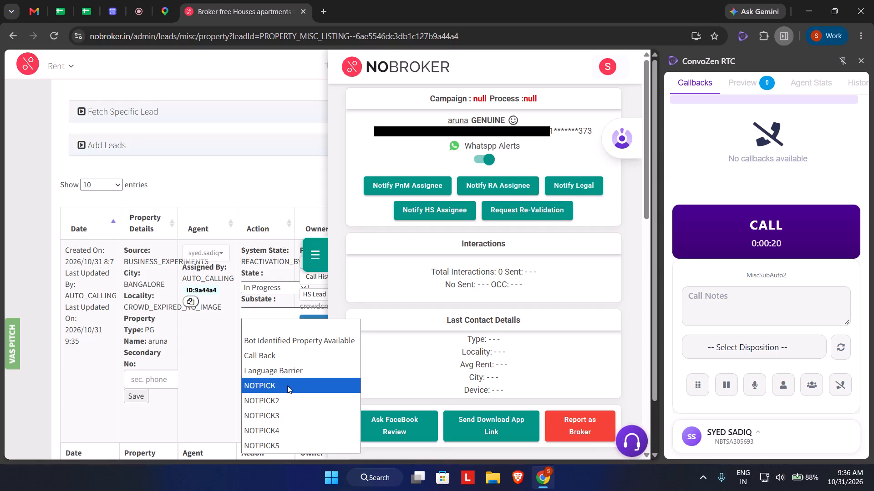
pyautogui.click(287, 386)
# Dispose of the call as Click Calling, Other, Voice Issue, and submit the disposition.
pyautogui.click(748, 344)
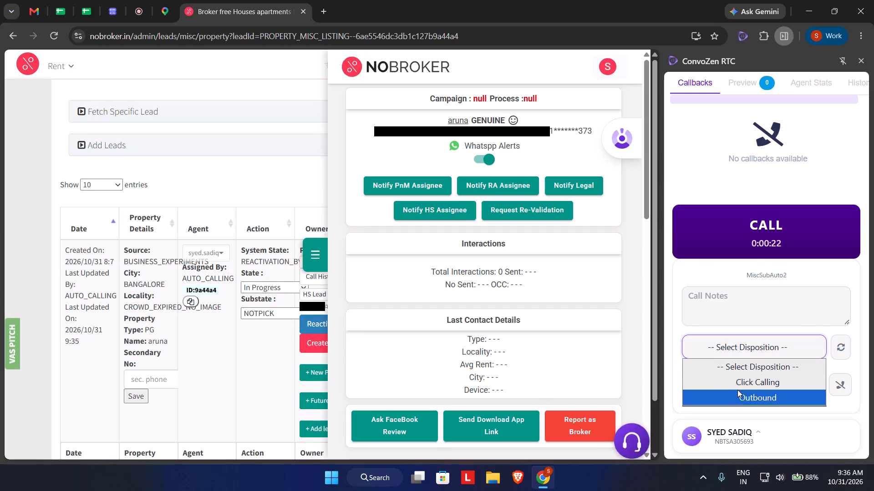
pyautogui.click(737, 381)
pyautogui.click(747, 340)
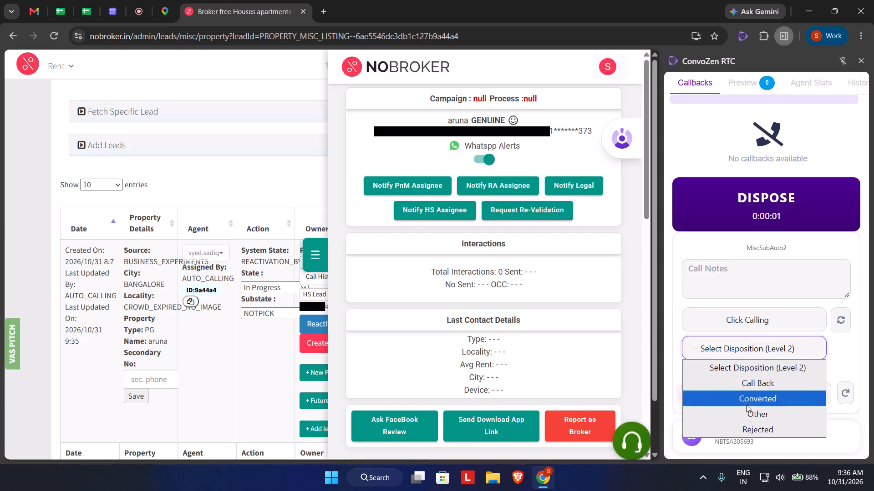
pyautogui.click(748, 419)
pyautogui.click(761, 345)
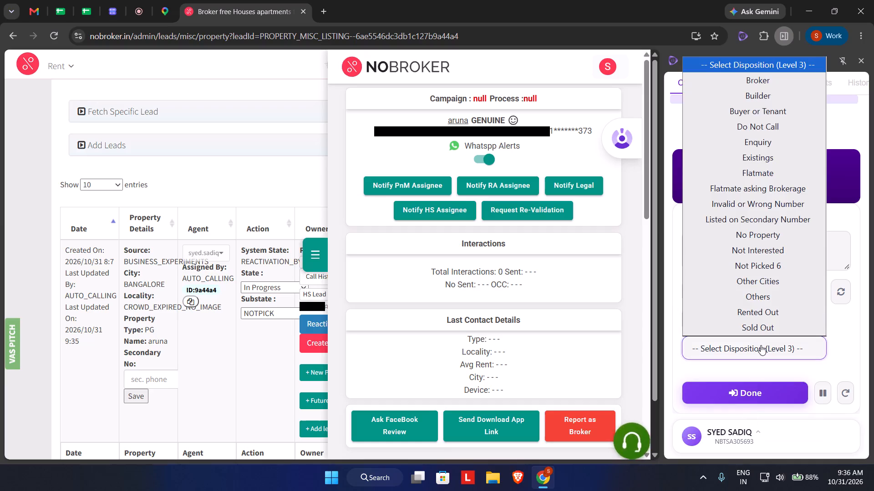
pyautogui.click(761, 345)
pyautogui.click(771, 312)
pyautogui.doubleClick(770, 394)
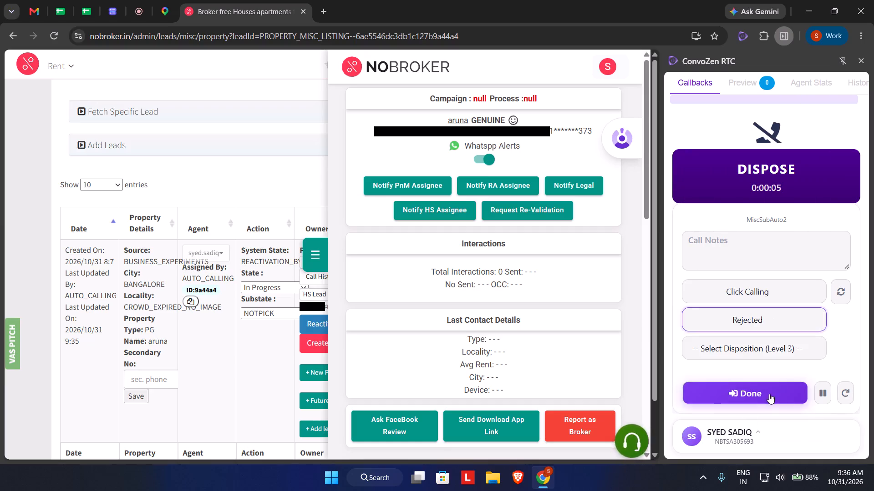
pyautogui.click(773, 316)
pyautogui.click(772, 380)
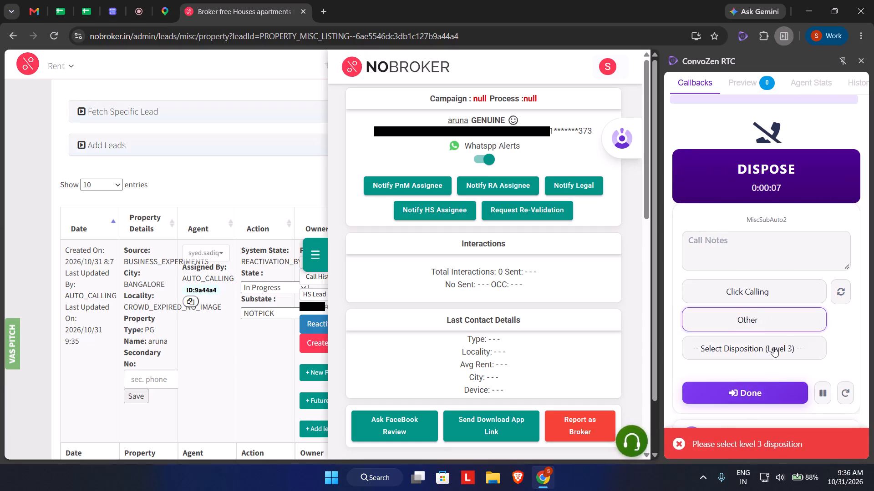
pyautogui.click(773, 347)
pyautogui.click(777, 413)
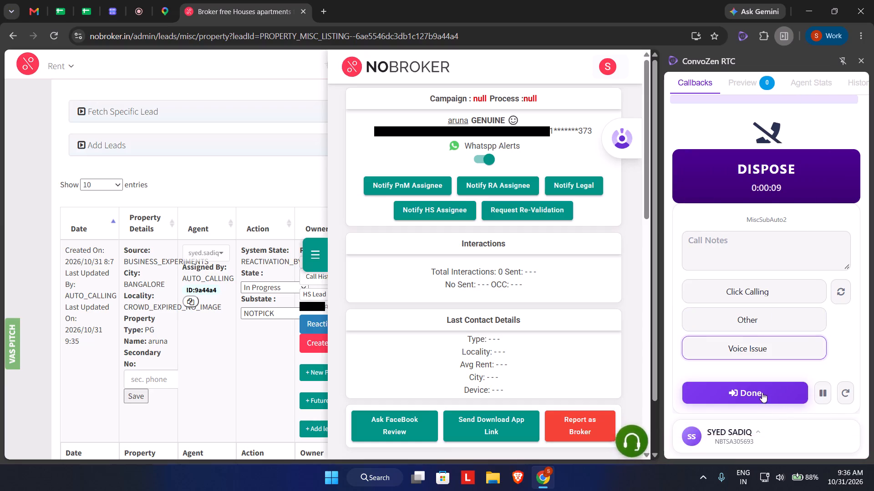
pyautogui.click(762, 392)
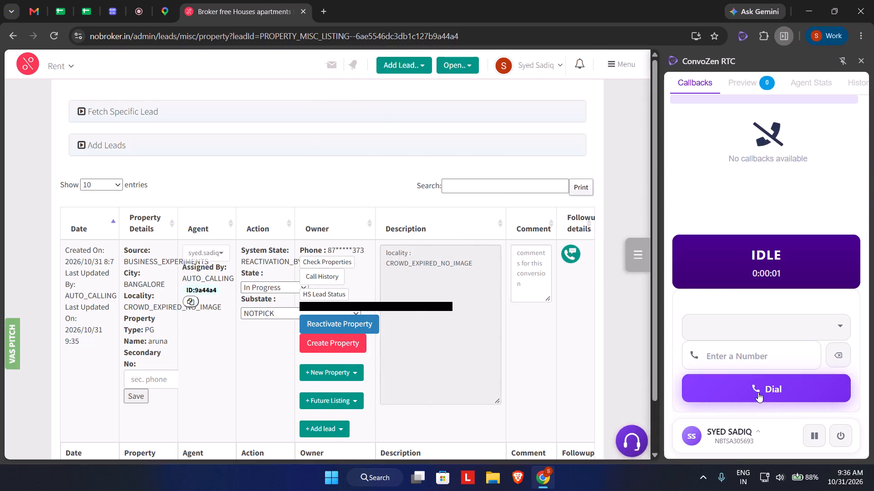
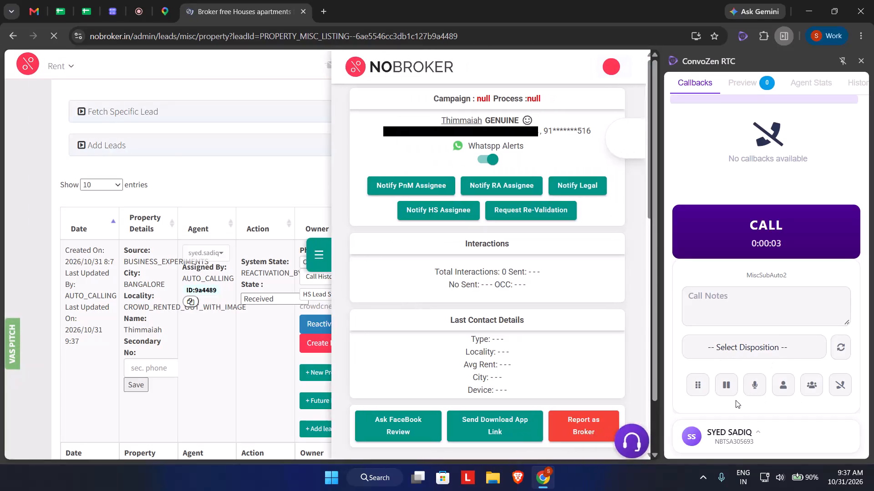
# Review the owner's property details and set the CROWD_RENTED_OUT_WITH_IMAGE lead's state to Rejected with substate Rented Out.
pyautogui.scroll(-2, 500, 294)
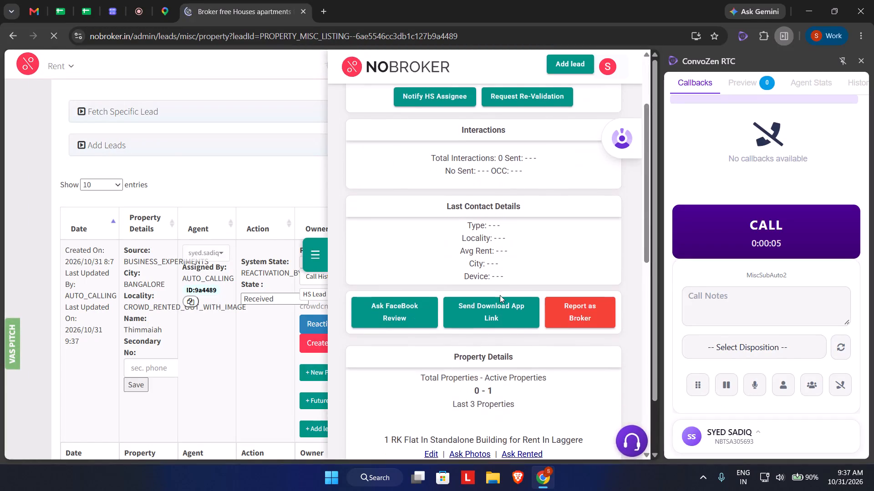
pyautogui.scroll(-2, 493, 368)
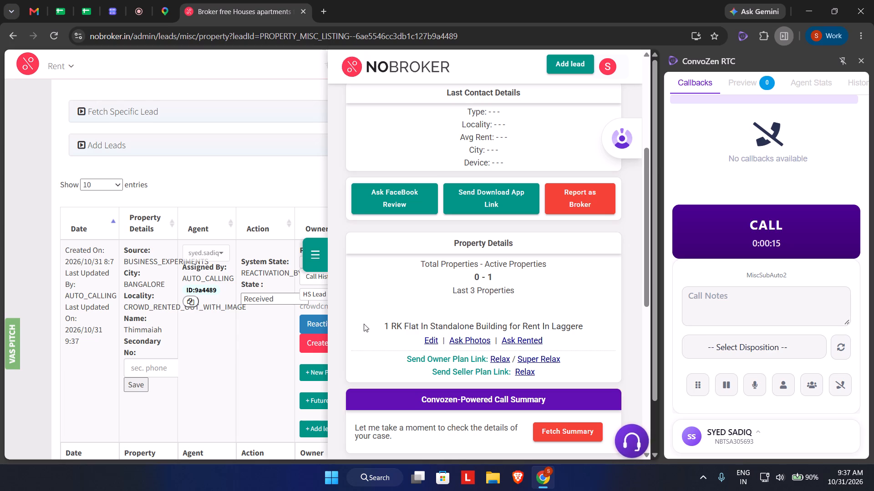
pyautogui.click(269, 296)
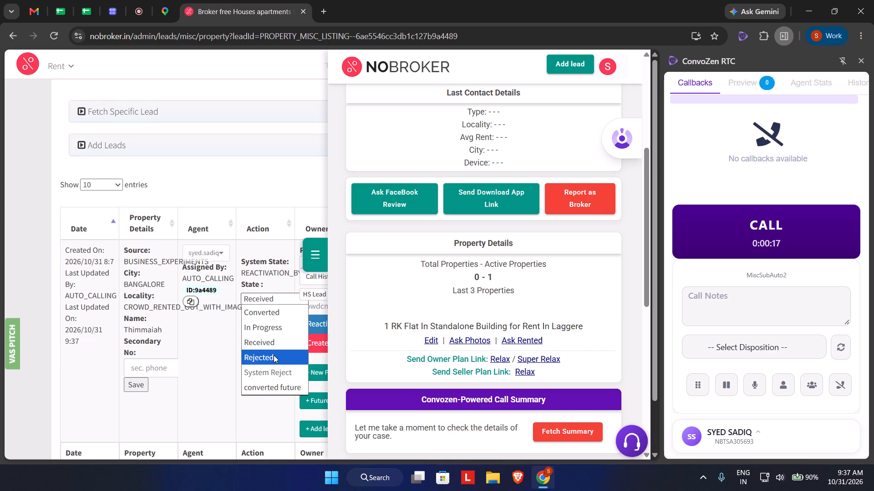
pyautogui.click(293, 354)
pyautogui.moveTo(270, 320); pyautogui.dragTo(266, 317)
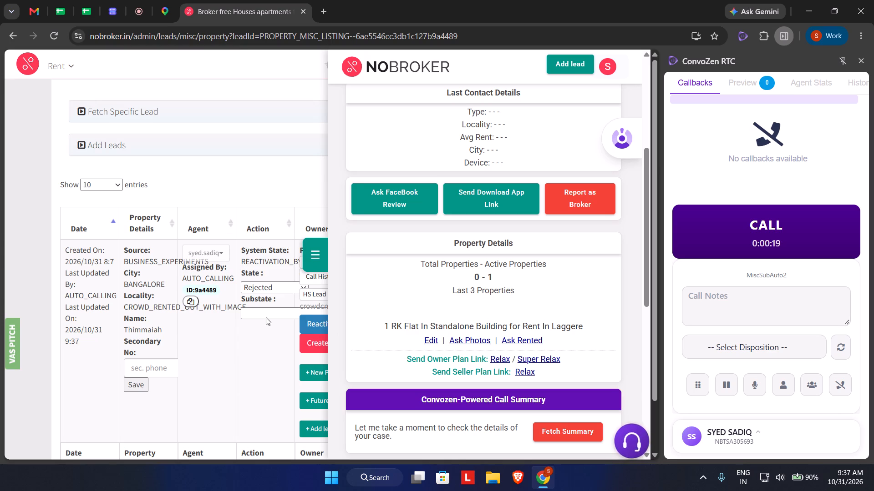
pyautogui.moveTo(266, 317); pyautogui.dragTo(266, 317)
pyautogui.click(265, 312)
pyautogui.click(273, 238)
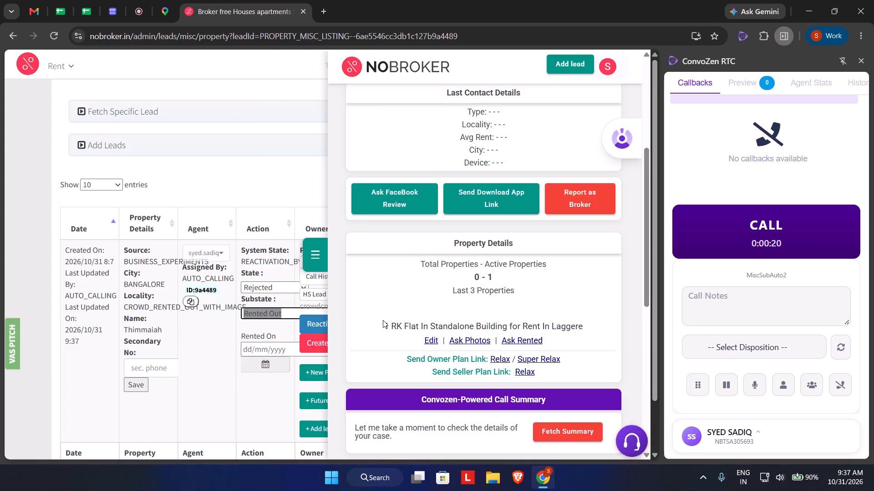
# Dispose of the call as Click Calling, Rejected, Rented Out, and submit the disposition.
pyautogui.click(727, 353)
pyautogui.click(727, 382)
pyautogui.click(728, 343)
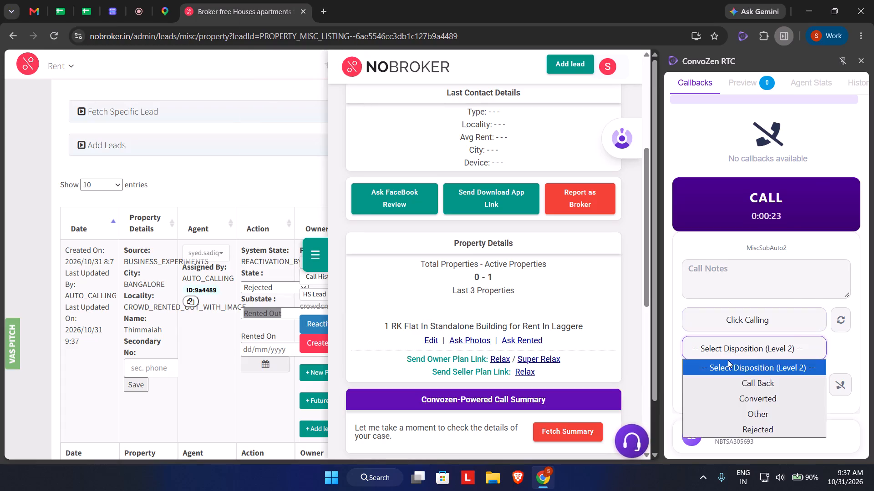
pyautogui.click(729, 432)
pyautogui.click(732, 356)
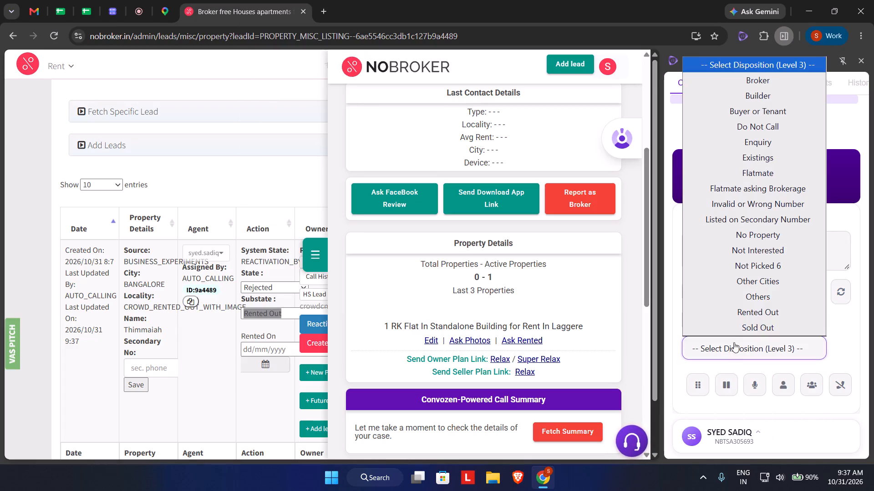
pyautogui.click(746, 315)
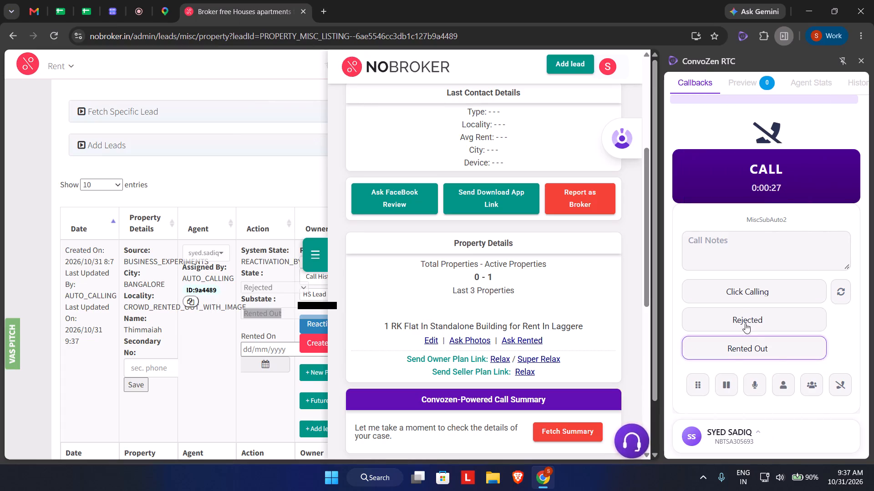
pyautogui.click(786, 397)
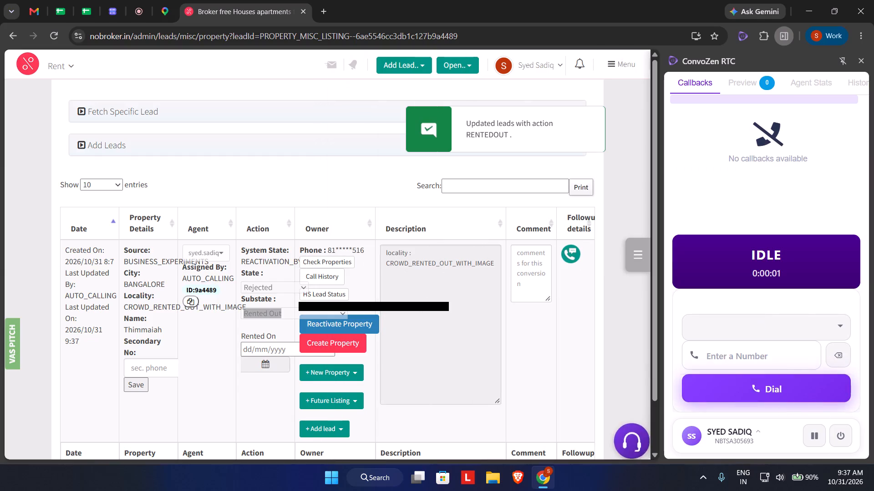
# Check the agent call statistics in ConvoZen RTC and return to the callbacks view.
pyautogui.click(820, 81)
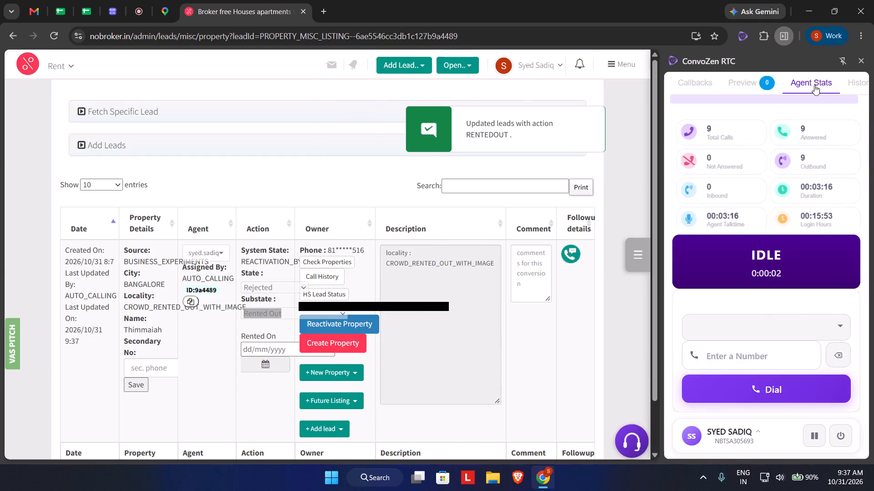
pyautogui.click(696, 82)
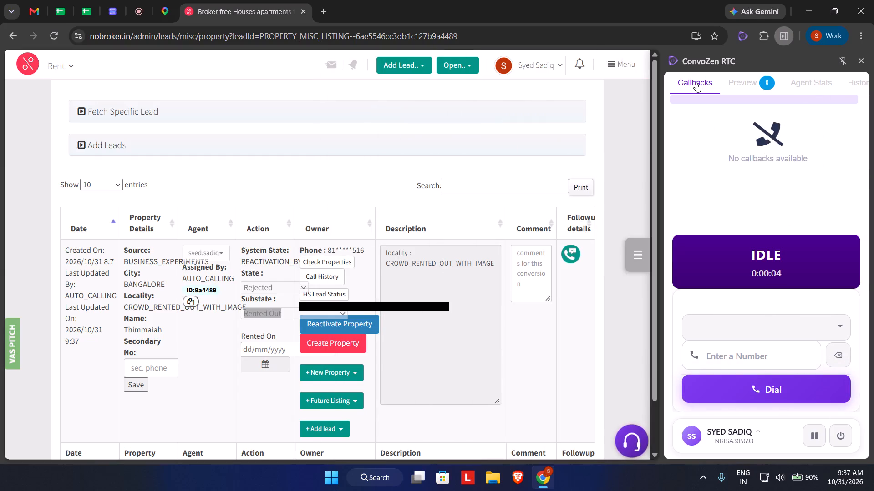
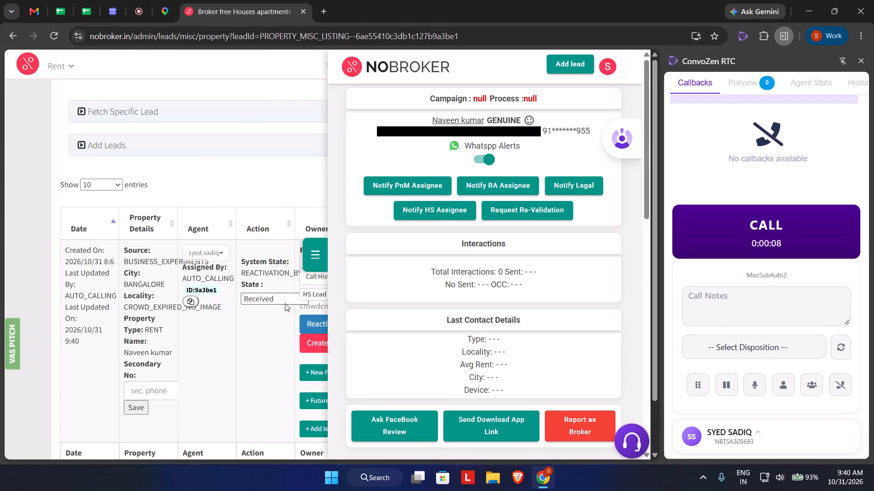
# Review the owner's property details and set the CROWD_EXPIRED_NO_IMAGE lead's state to Rejected with substate Rented Out.
pyautogui.scroll(-4, 529, 347)
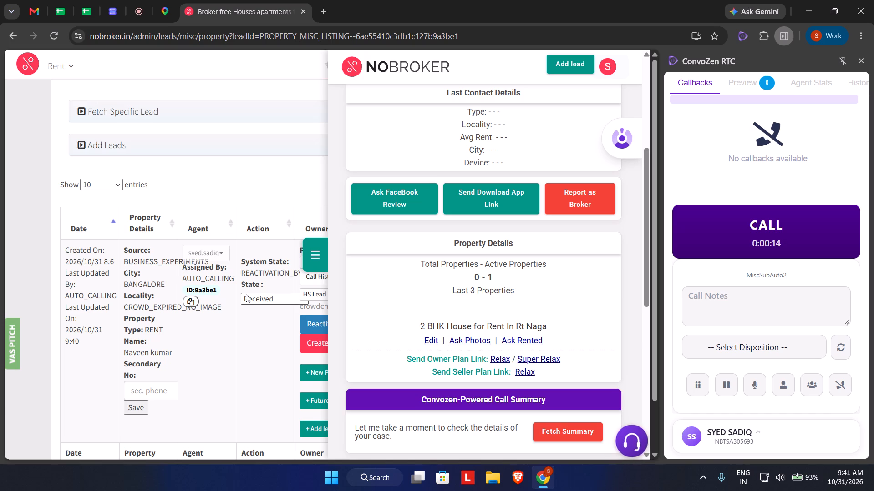
pyautogui.click(246, 294)
pyautogui.click(251, 360)
pyautogui.click(272, 318)
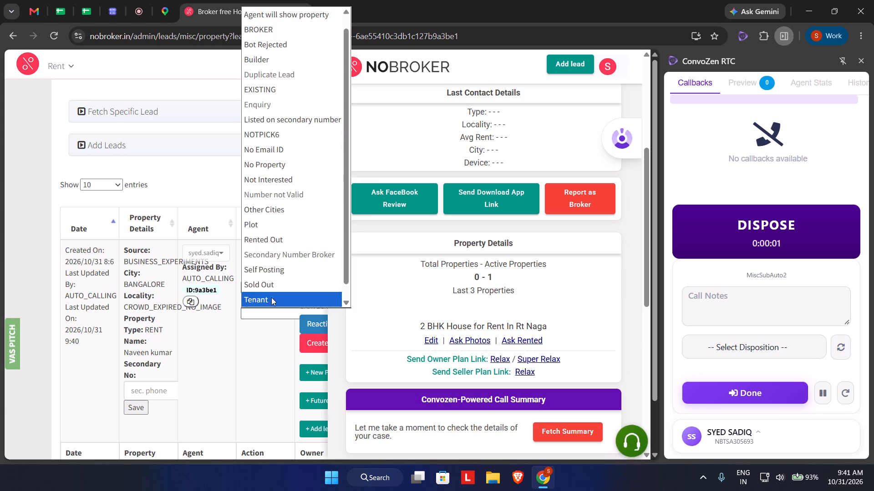
pyautogui.click(277, 240)
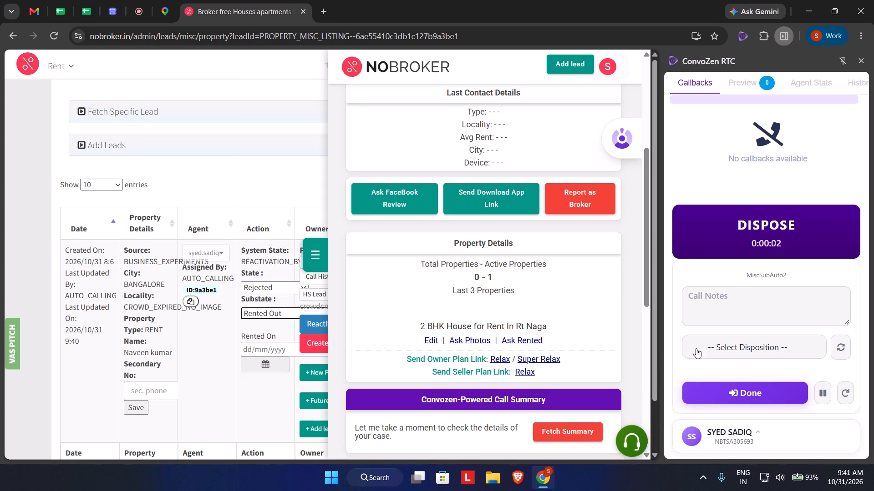
# Dispose of the call as Click Calling, Rejected, Rented Out, and submit the disposition.
pyautogui.click(740, 355)
pyautogui.click(742, 378)
pyautogui.click(750, 351)
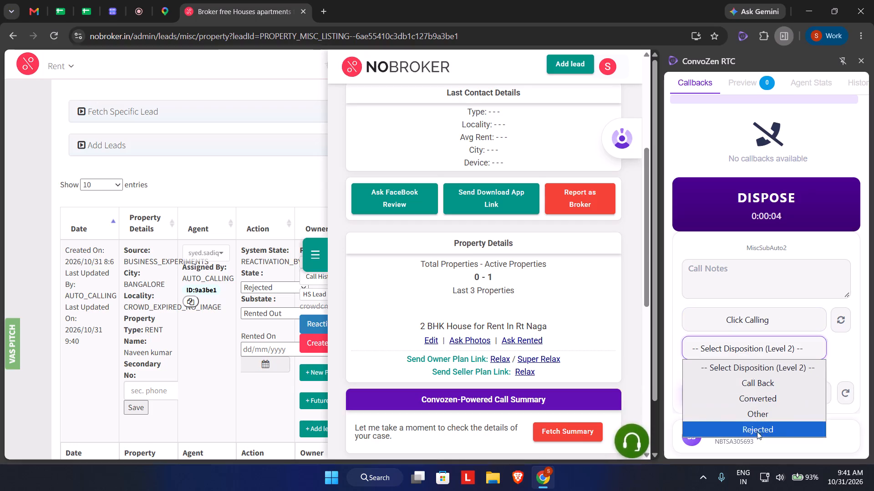
pyautogui.click(758, 432)
pyautogui.click(802, 353)
pyautogui.click(790, 318)
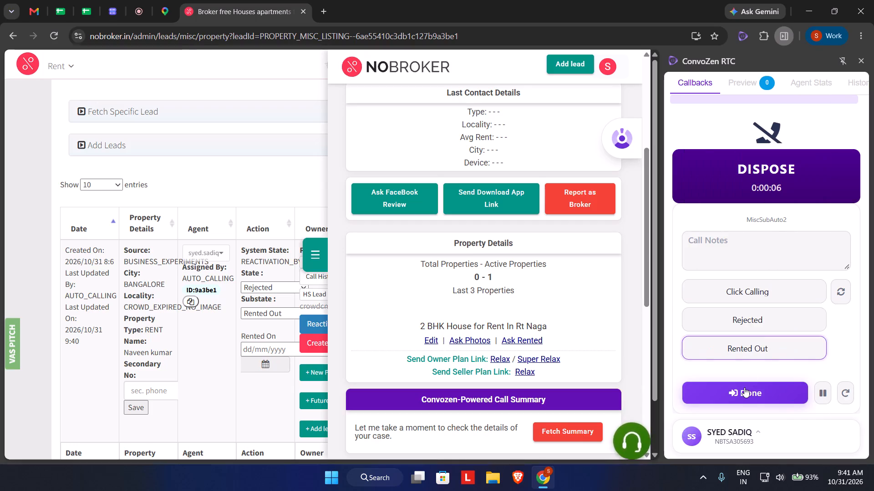
pyautogui.click(744, 387)
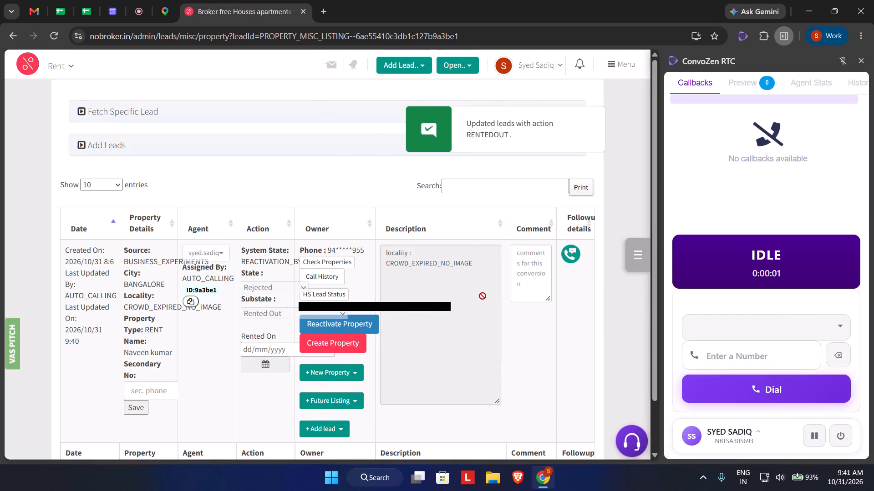
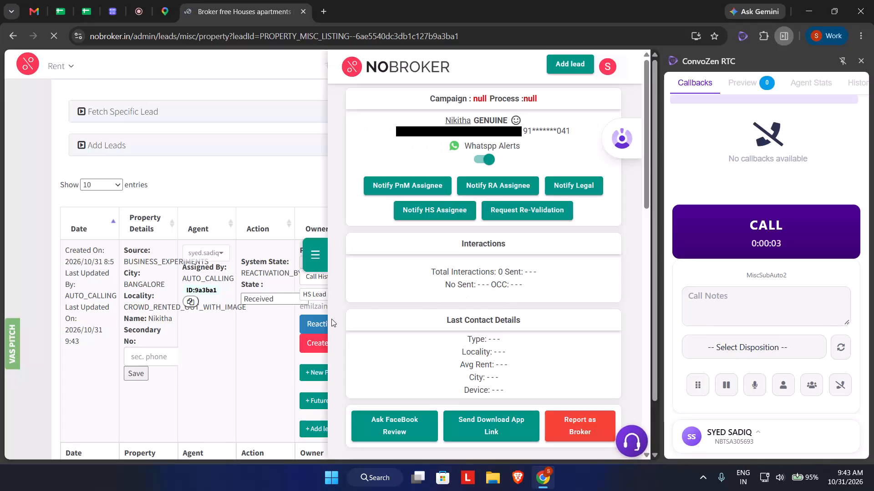
# Set the CROWD_RENTED_OUT_WITH_IMAGE lead's state to In Progress with substate NOTPICK.
pyautogui.click(265, 300)
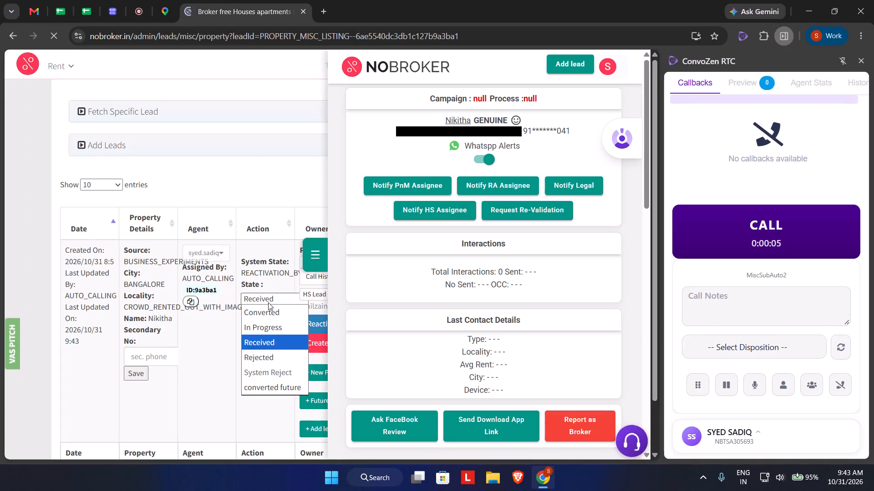
pyautogui.click(267, 331)
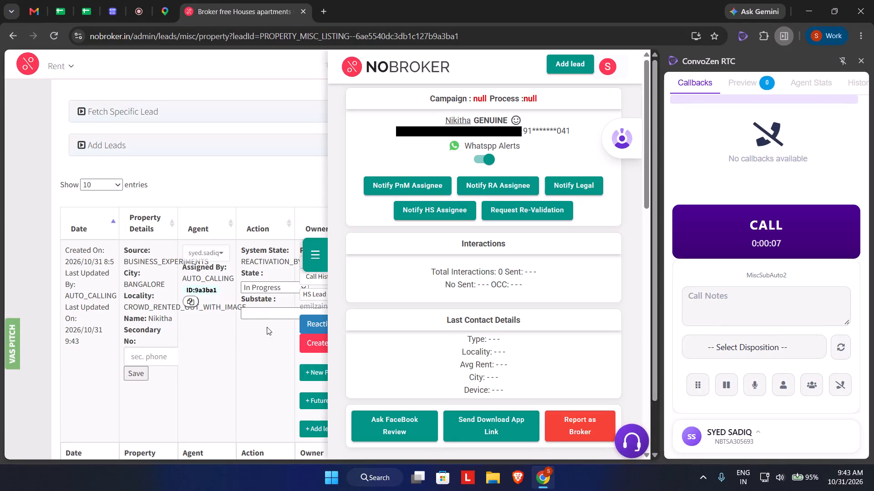
pyautogui.click(267, 316)
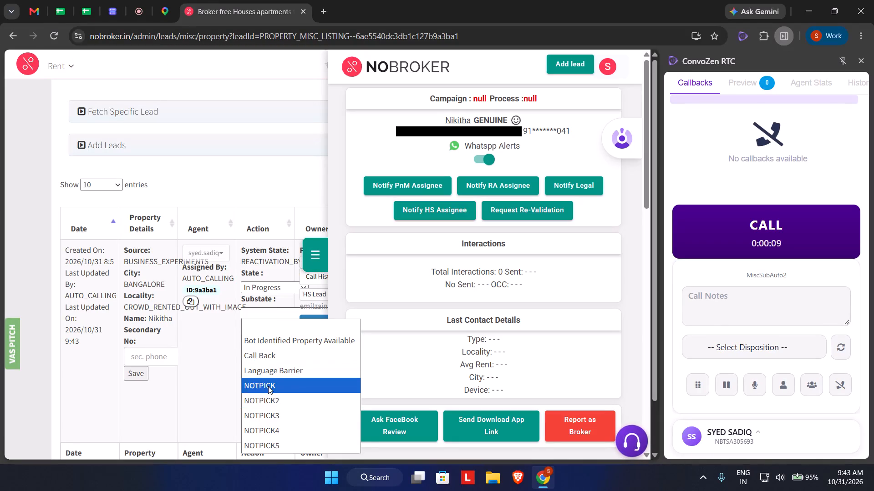
pyautogui.click(268, 386)
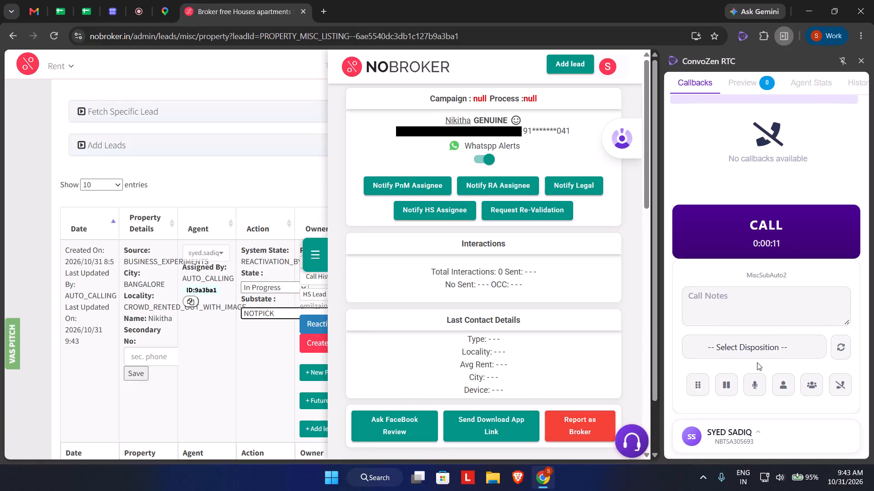
# End the call and dispose of it as Outbound, Not Picked, Voice Mail, submitting the disposition.
pyautogui.click(773, 347)
pyautogui.doubleClick(754, 387)
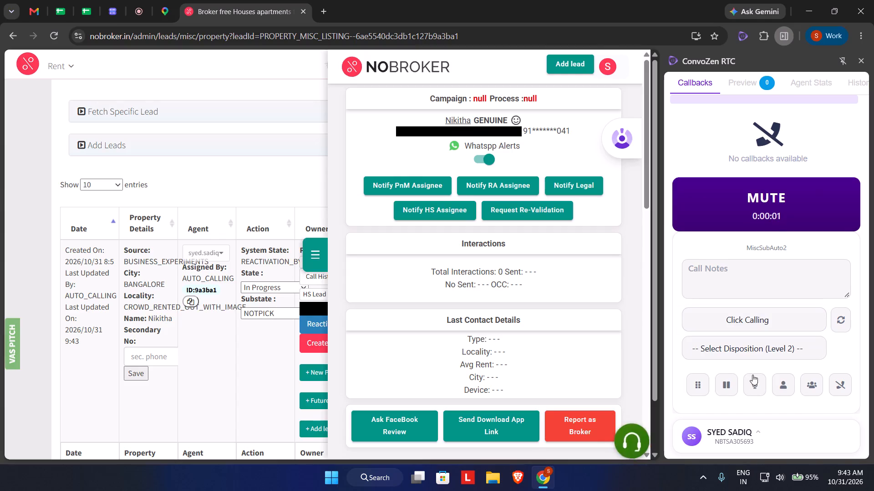
pyautogui.click(753, 325)
pyautogui.doubleClick(754, 373)
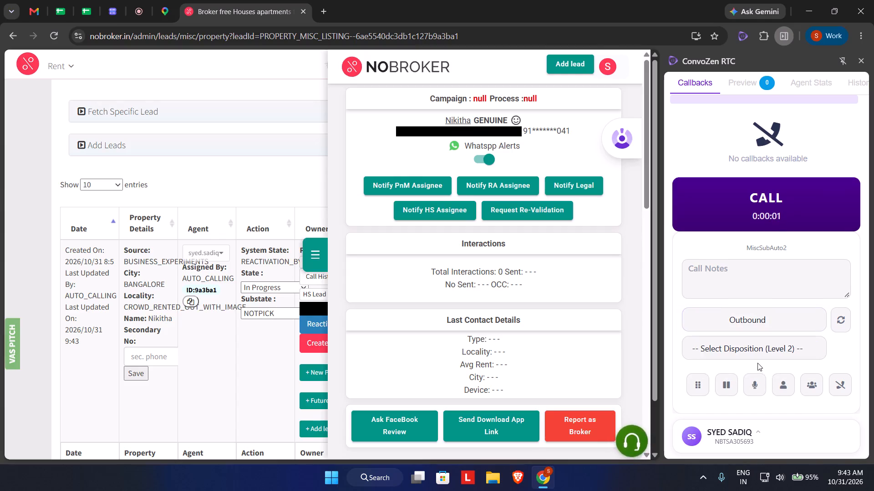
pyautogui.click(844, 393)
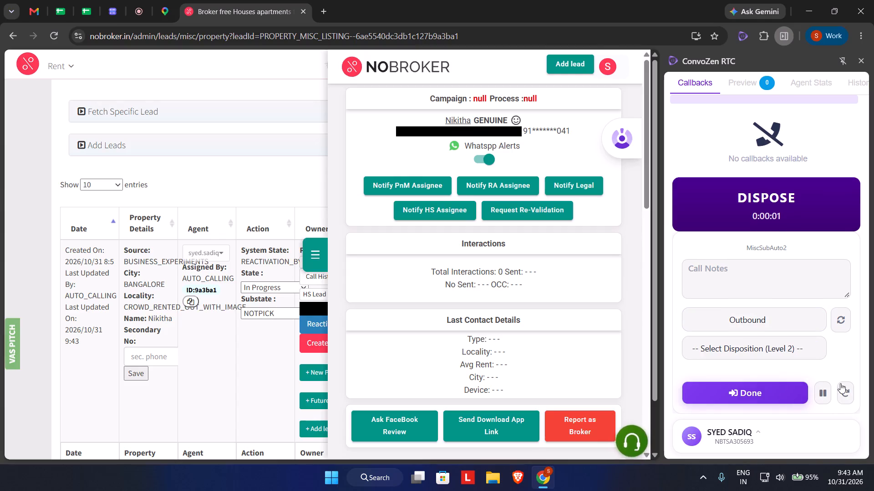
pyautogui.click(797, 361)
pyautogui.moveTo(793, 336); pyautogui.dragTo(795, 341)
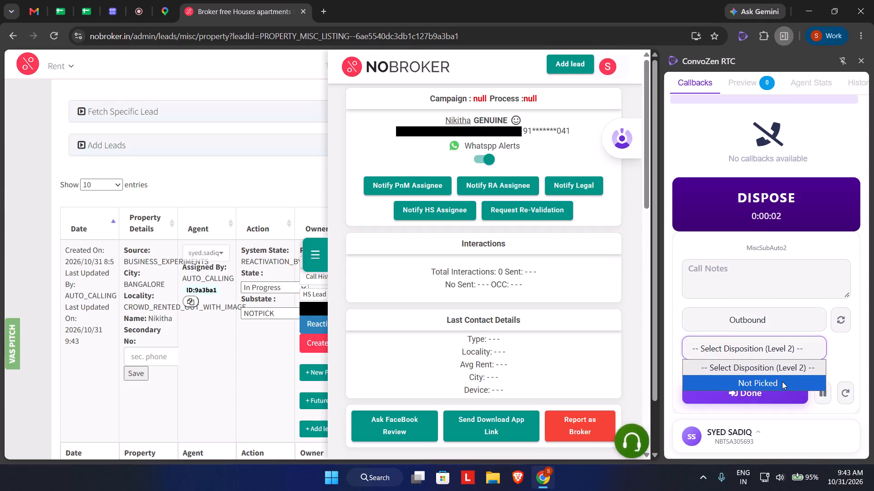
pyautogui.click(782, 381)
pyautogui.moveTo(778, 339); pyautogui.dragTo(782, 345)
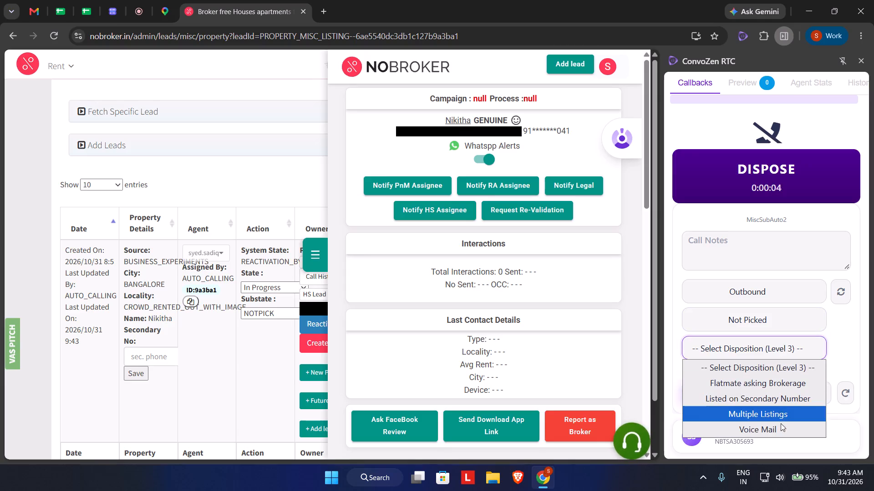
pyautogui.click(781, 428)
pyautogui.click(784, 388)
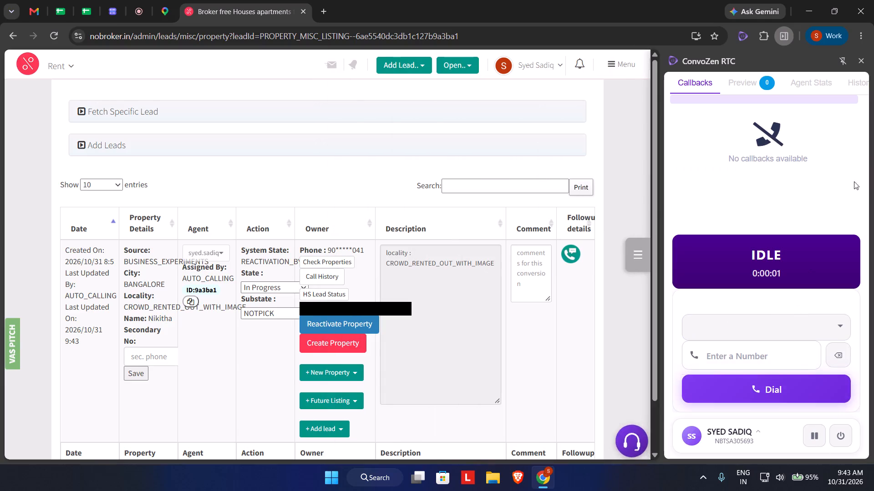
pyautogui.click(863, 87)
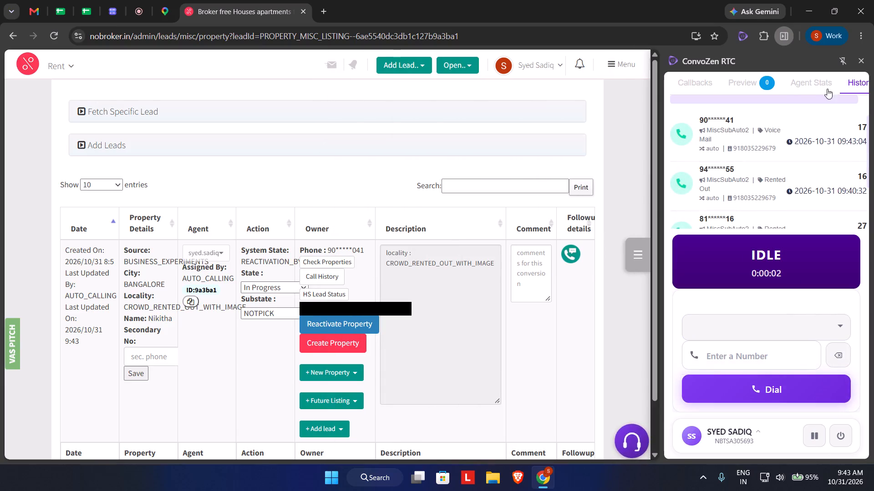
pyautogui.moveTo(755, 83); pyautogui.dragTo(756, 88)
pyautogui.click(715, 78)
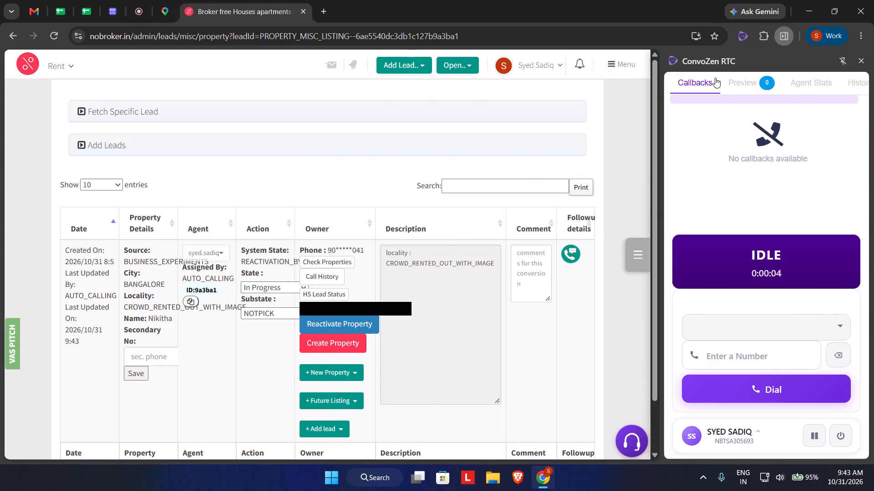
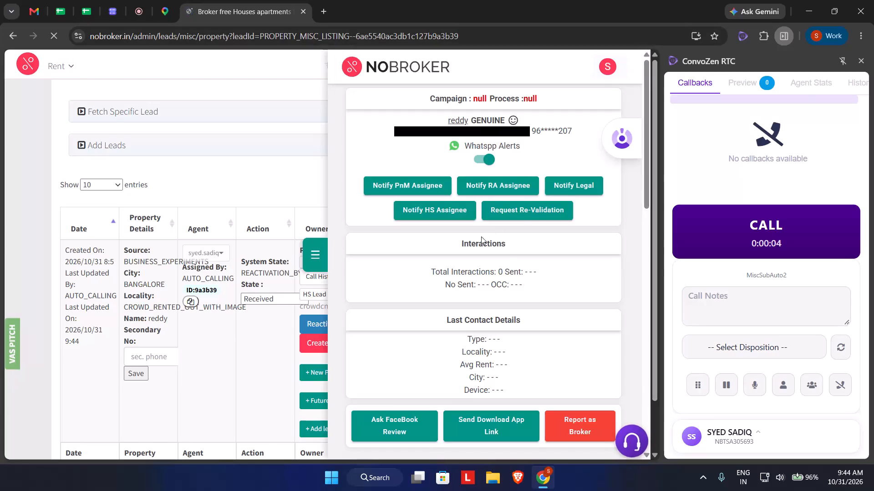
pyautogui.scroll(-2, 516, 237)
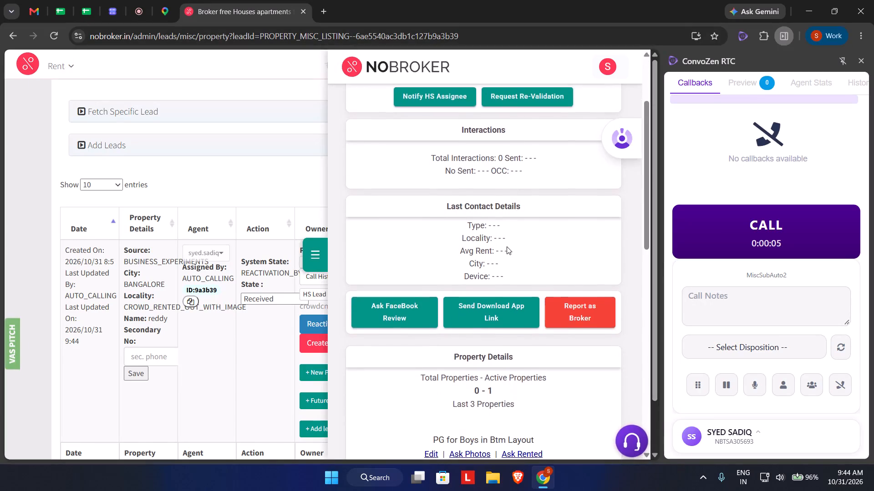
pyautogui.scroll(-2, 504, 221)
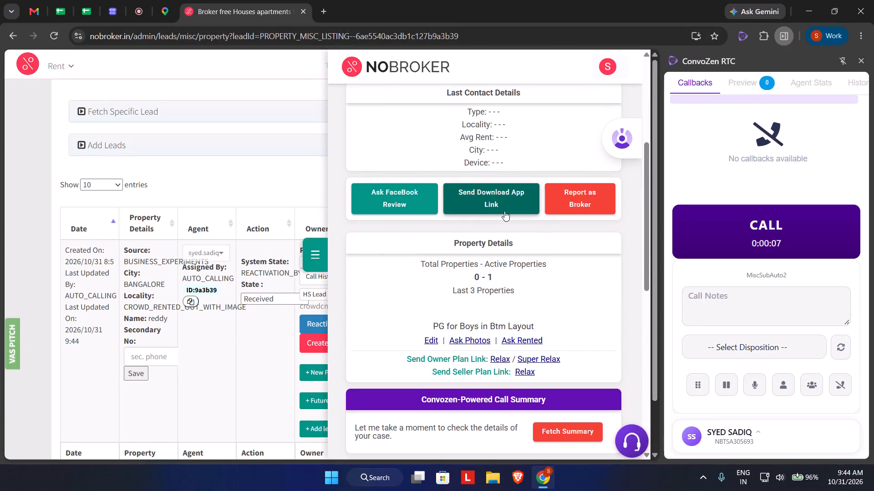
pyautogui.click(267, 298)
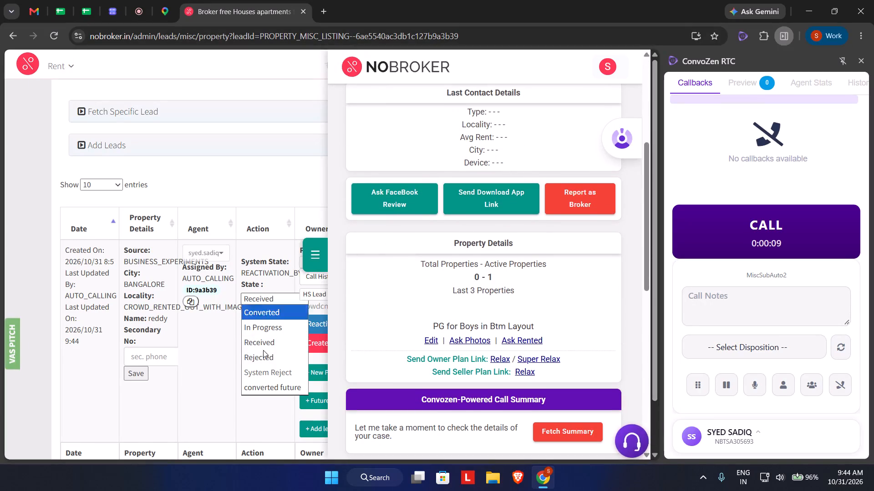
pyautogui.click(259, 359)
pyautogui.click(261, 318)
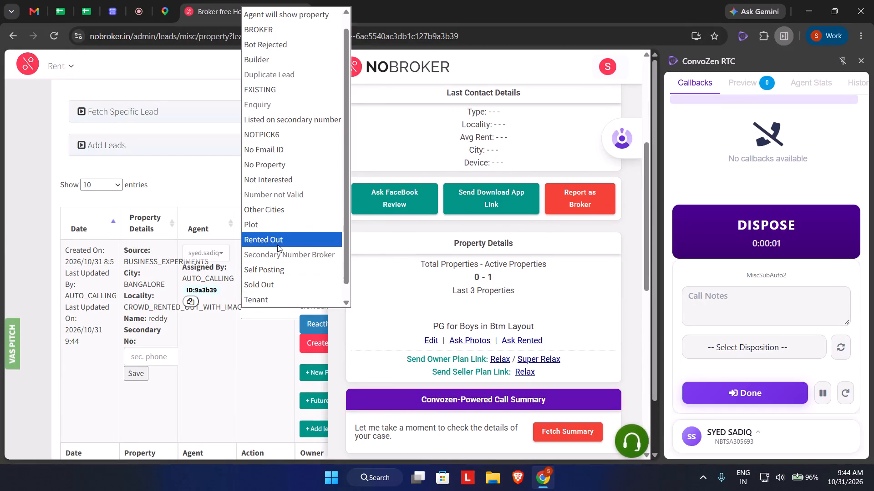
pyautogui.click(277, 245)
# Dispose of the ended call as Click Calling, Rejected, Rented Out and submit the disposition.
pyautogui.click(814, 347)
pyautogui.click(784, 375)
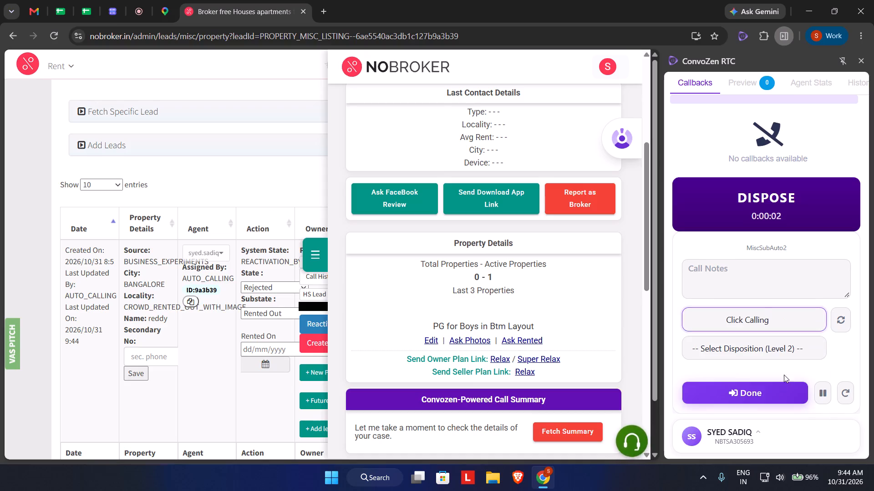
pyautogui.click(780, 349)
pyautogui.click(758, 426)
pyautogui.click(760, 346)
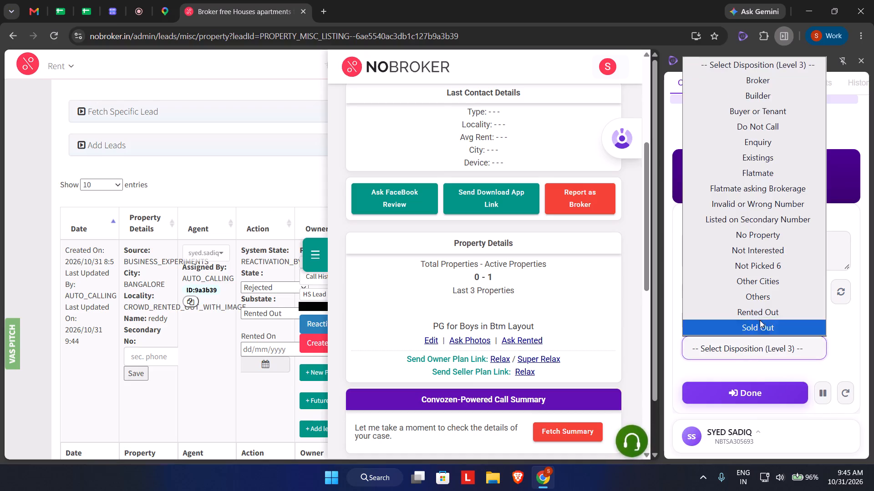
pyautogui.click(760, 319)
pyautogui.click(739, 386)
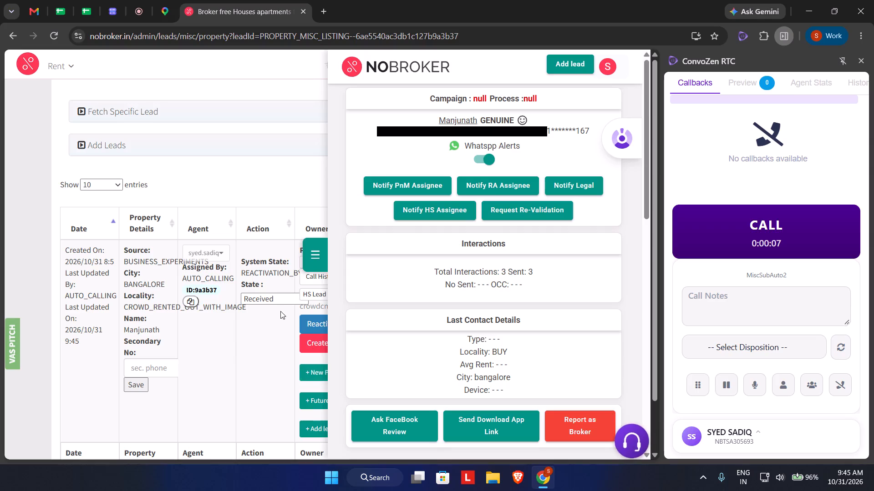
pyautogui.scroll(-4, 471, 275)
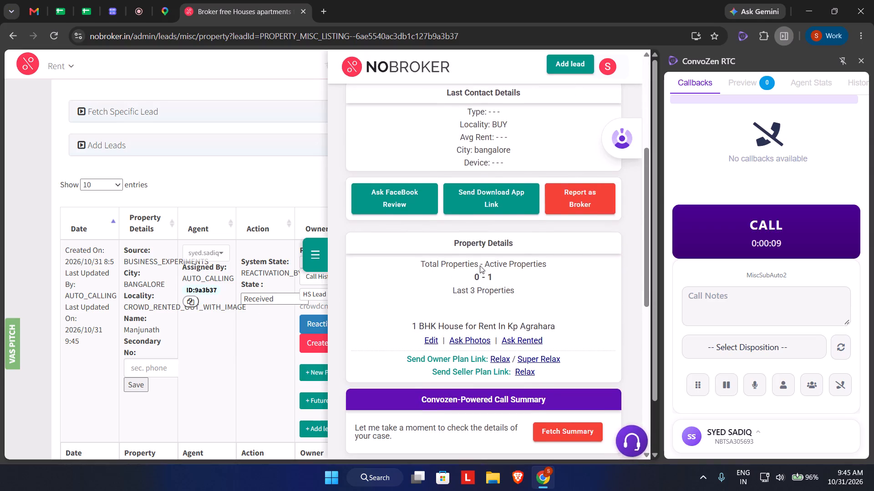
pyautogui.scroll(3, 480, 266)
pyautogui.click(267, 297)
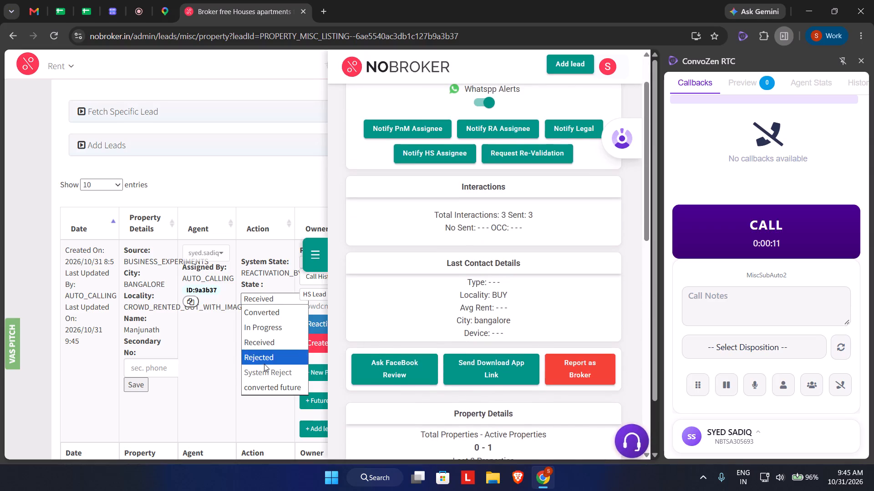
pyautogui.click(264, 361)
pyautogui.click(254, 315)
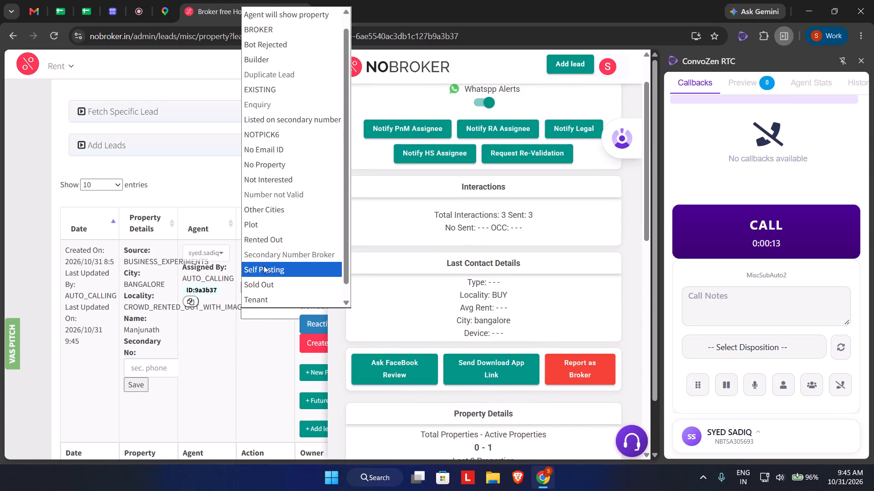
pyautogui.click(272, 240)
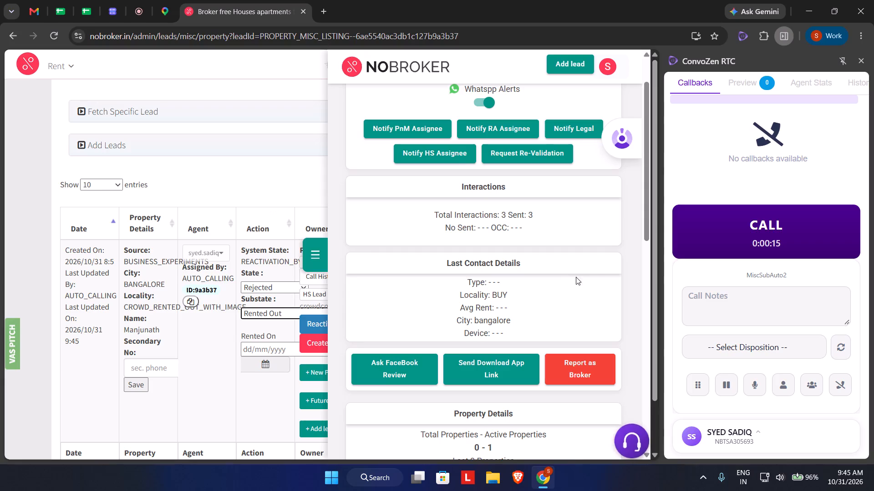
# Set the active call's disposition to Click Calling, Rejected, Rented Out, end the call and submit the disposition.
pyautogui.click(730, 337)
pyautogui.click(742, 372)
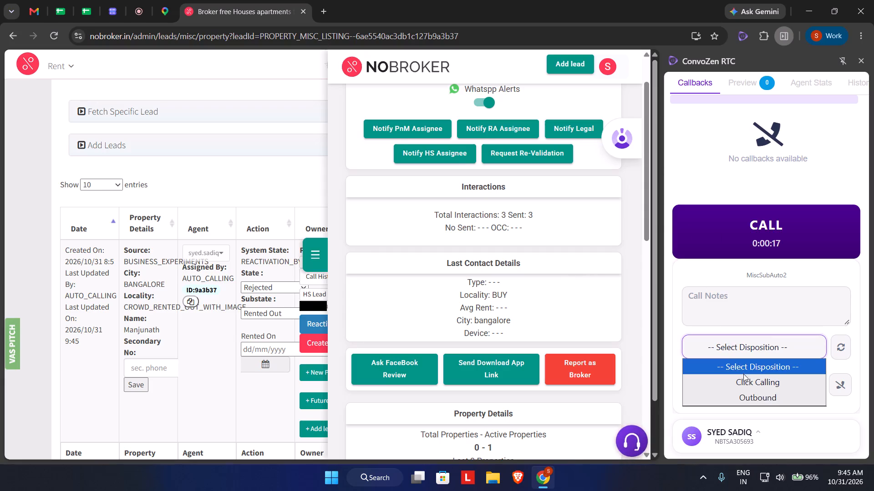
pyautogui.doubleClick(732, 336)
pyautogui.click(742, 343)
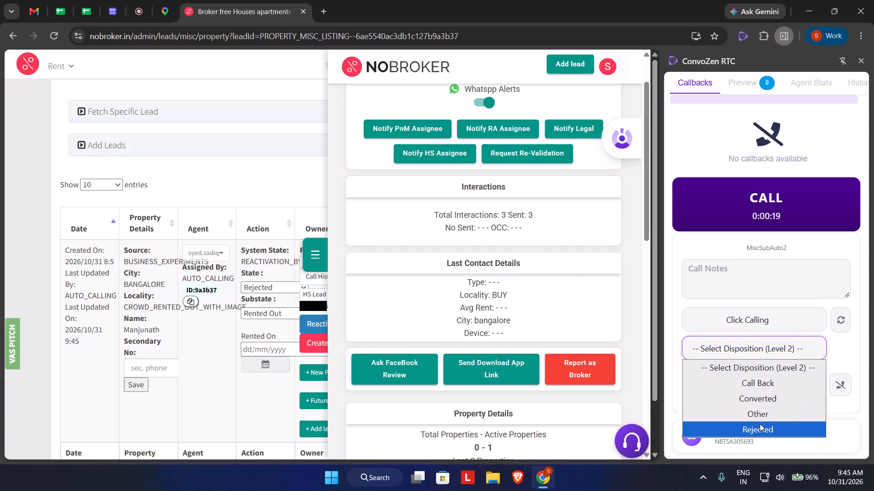
pyautogui.click(760, 424)
pyautogui.click(762, 357)
pyautogui.click(745, 313)
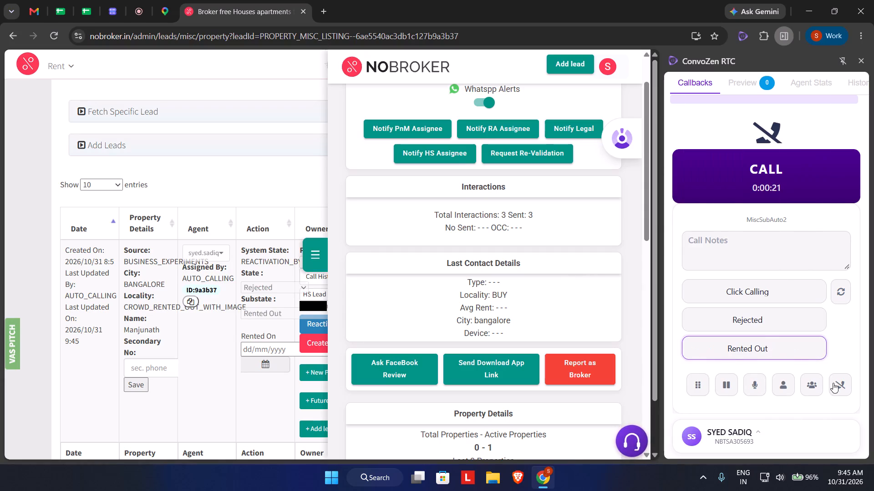
pyautogui.click(838, 384)
pyautogui.click(784, 391)
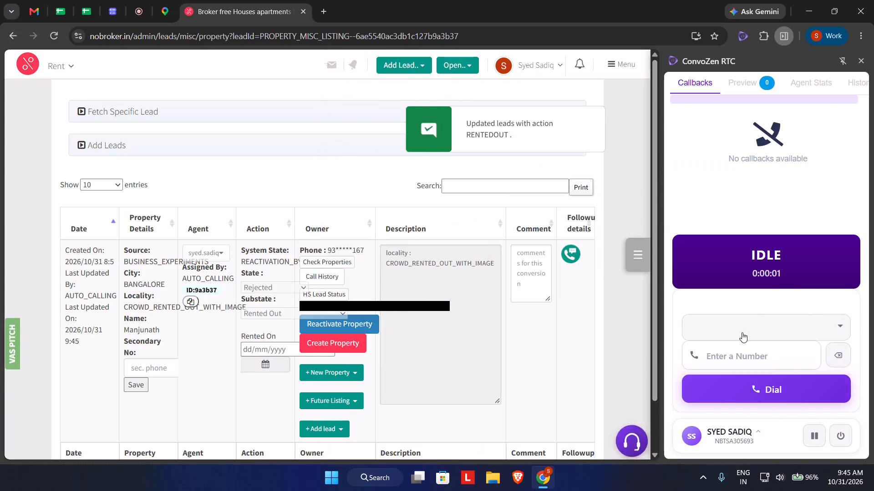
# Open the call history in ConvoZen RTC.
pyautogui.click(857, 86)
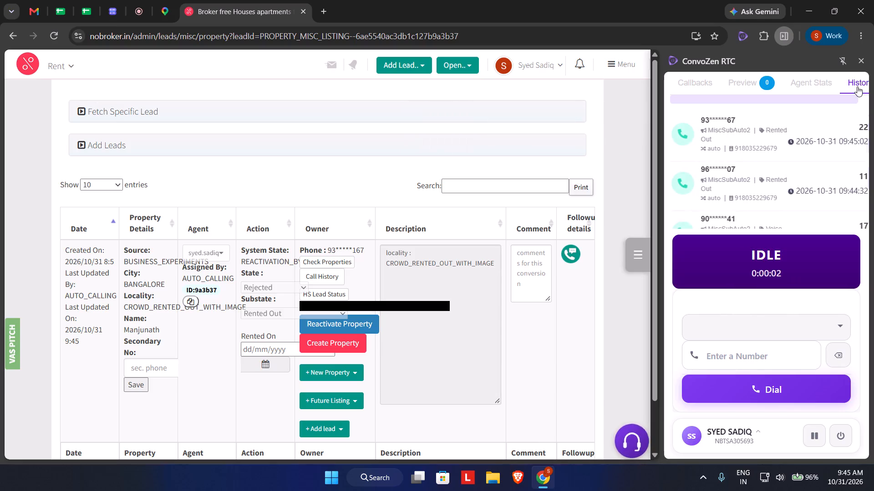
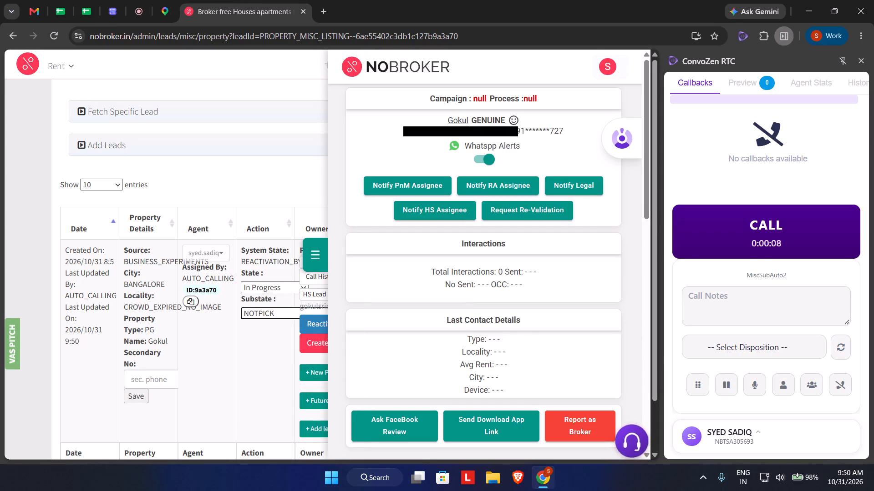
# Set the active call's disposition to Outbound, Not Picked, Voice Mail, end the call and submit the disposition.
pyautogui.click(705, 351)
pyautogui.moveTo(710, 382); pyautogui.dragTo(716, 392)
pyautogui.doubleClick(716, 392)
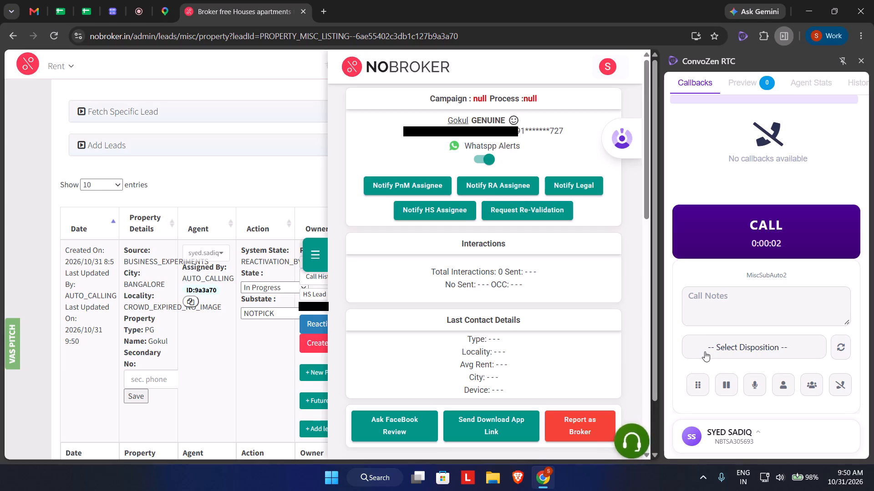
pyautogui.doubleClick(705, 351)
pyautogui.click(696, 354)
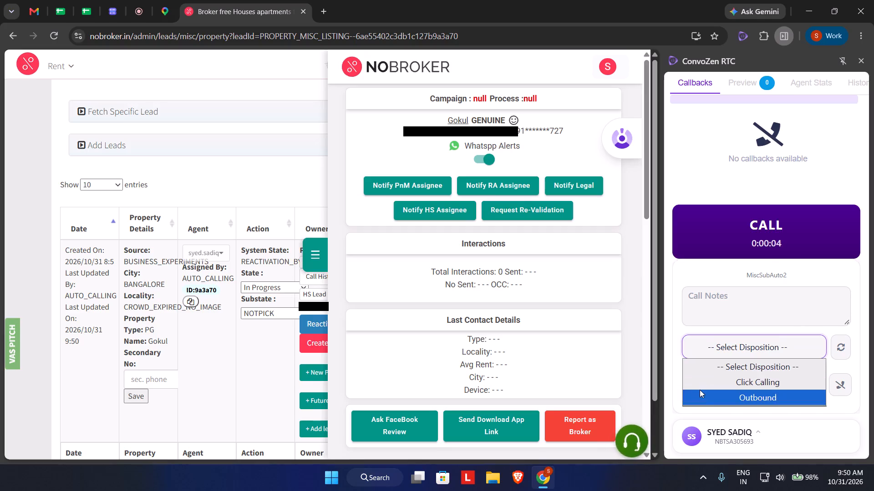
pyautogui.click(699, 390)
pyautogui.click(696, 347)
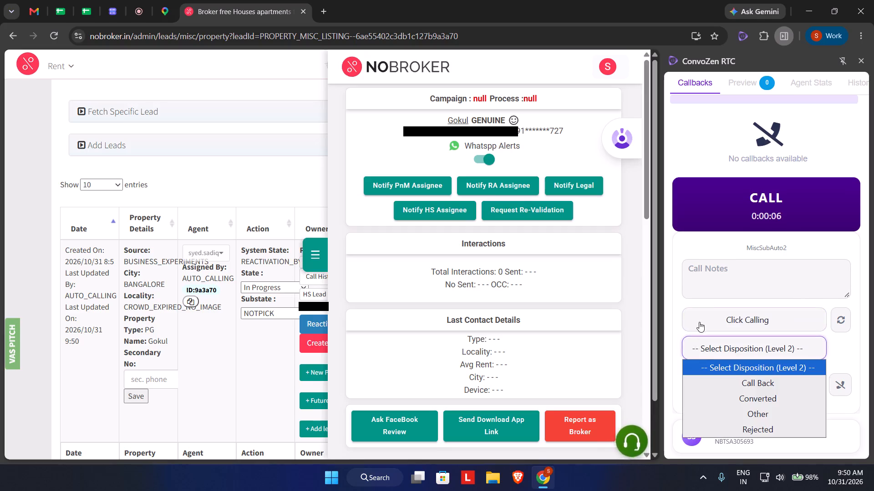
pyautogui.click(699, 322)
pyautogui.click(709, 363)
pyautogui.click(706, 347)
pyautogui.click(716, 376)
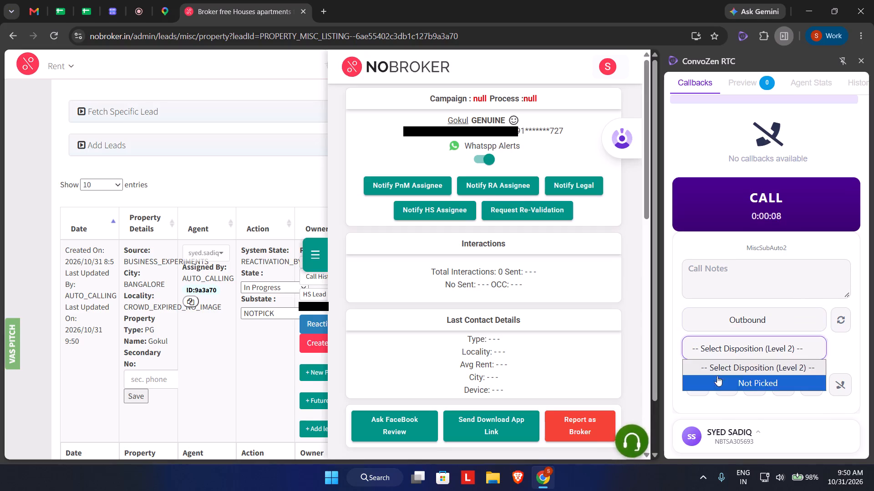
pyautogui.click(706, 346)
pyautogui.click(733, 428)
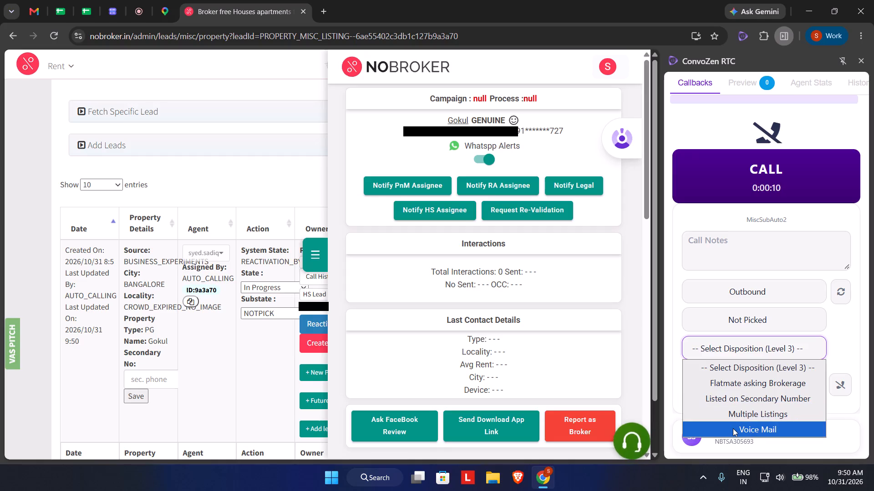
pyautogui.doubleClick(835, 383)
pyautogui.click(800, 392)
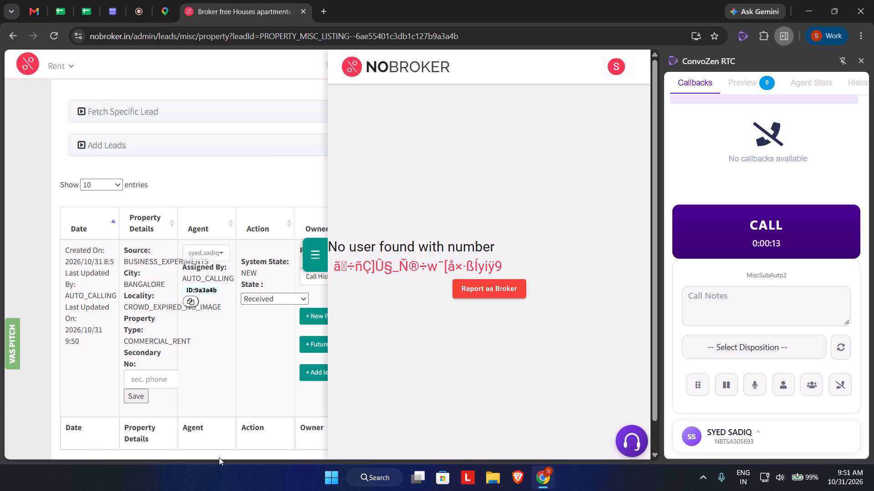
pyautogui.click(275, 302)
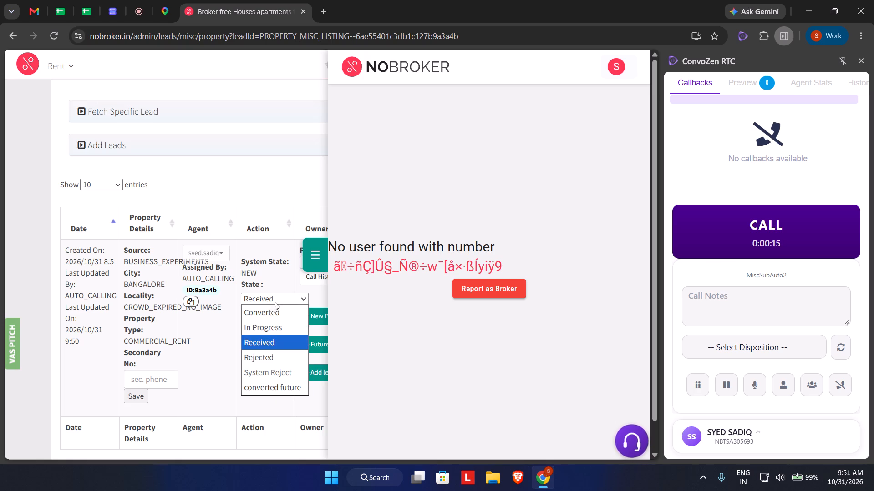
pyautogui.click(238, 356)
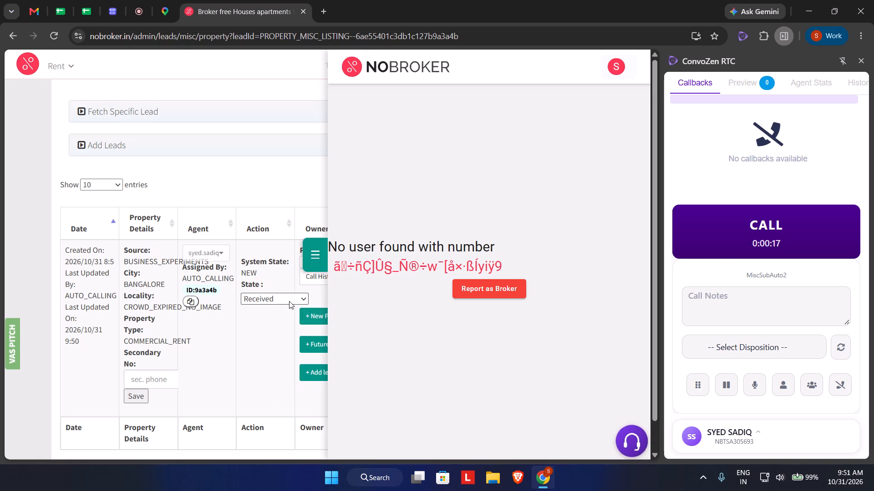
pyautogui.click(289, 301)
pyautogui.click(255, 360)
pyautogui.click(258, 314)
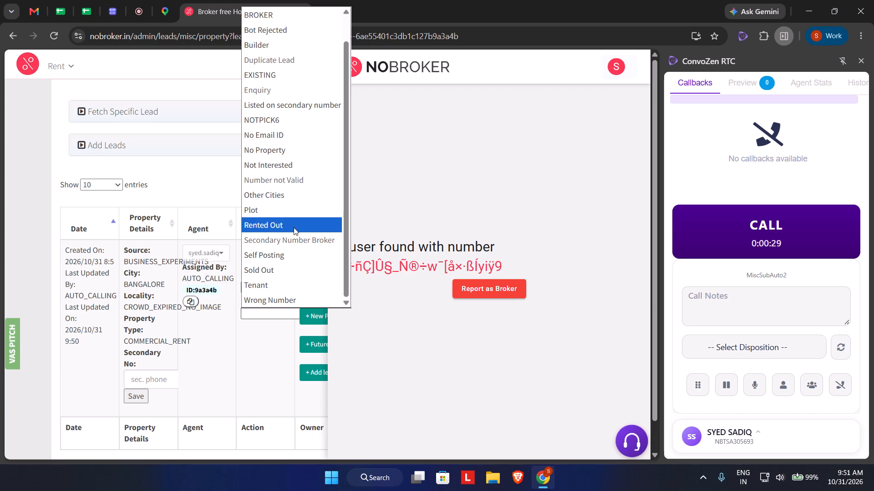
pyautogui.click(293, 227)
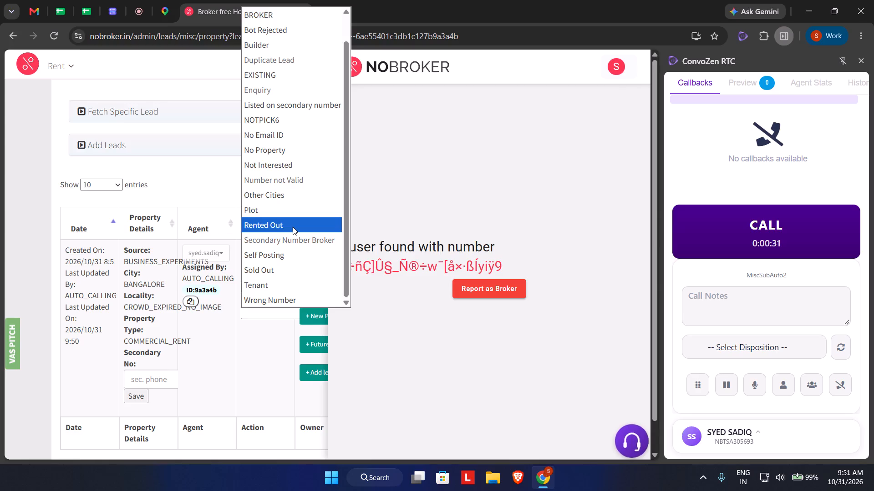
pyautogui.click(293, 227)
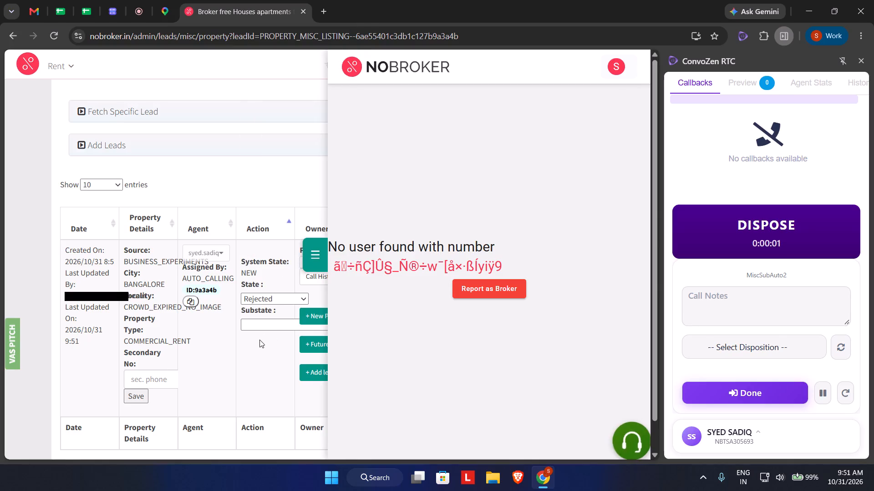
pyautogui.click(272, 328)
pyautogui.click(286, 235)
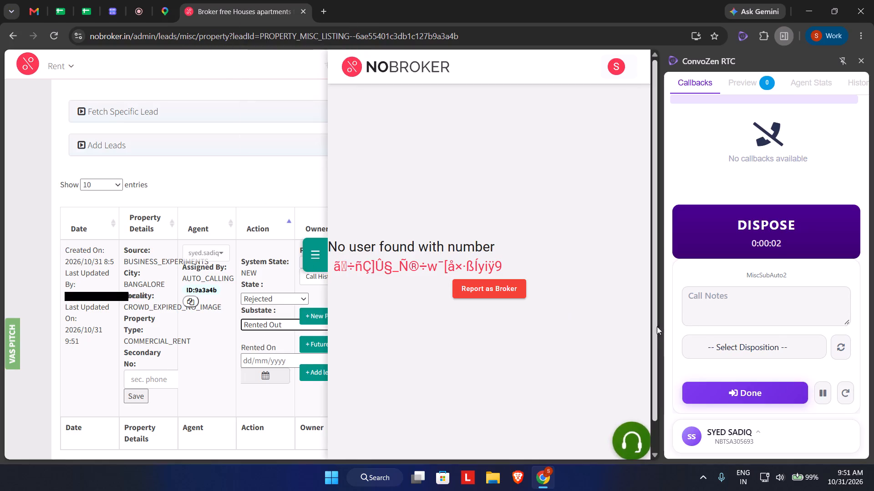
# Dispose of the ended call as Click Calling, Rejected, Rented Out and submit the disposition.
pyautogui.click(719, 350)
pyautogui.click(715, 384)
pyautogui.click(728, 351)
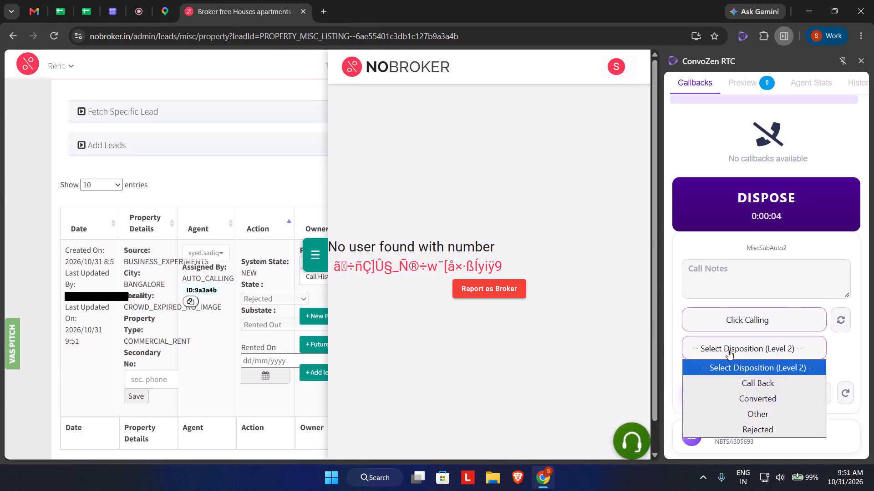
pyautogui.click(708, 426)
pyautogui.click(743, 355)
pyautogui.click(764, 314)
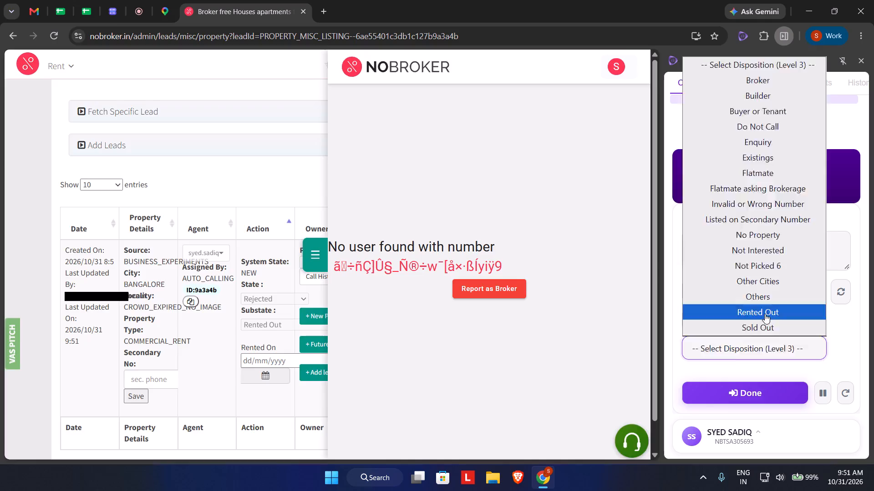
pyautogui.click(757, 393)
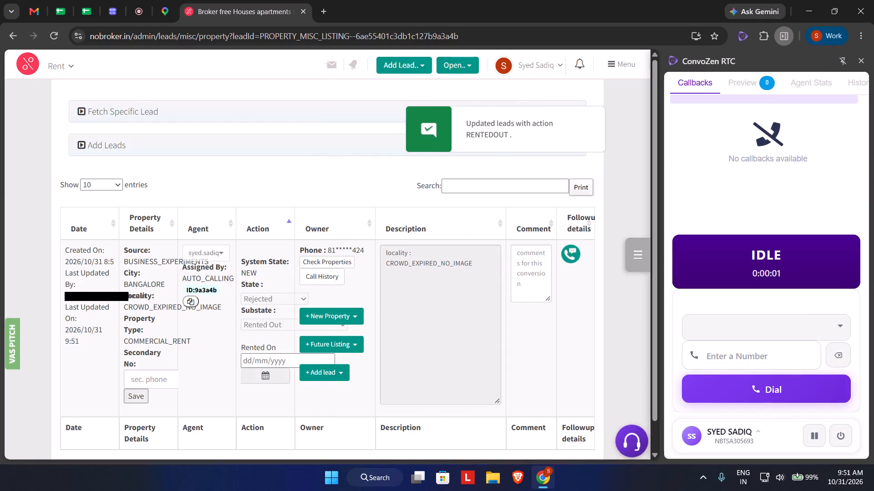
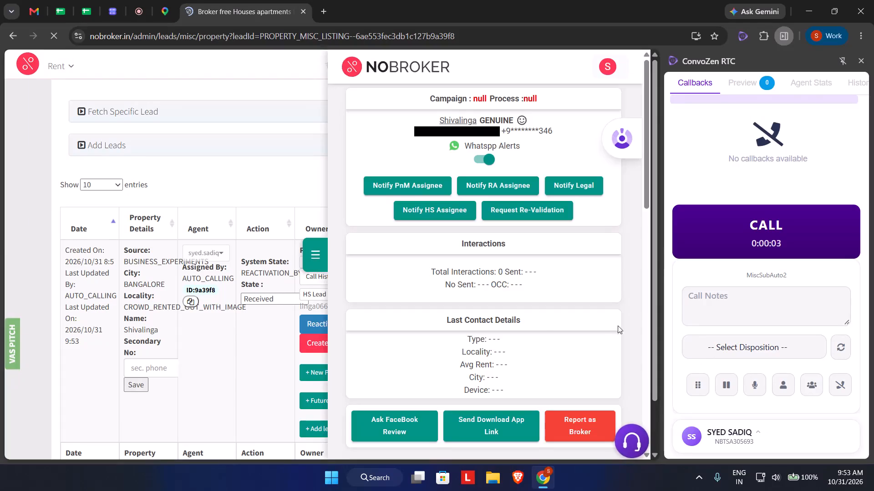
pyautogui.scroll(-4, 546, 319)
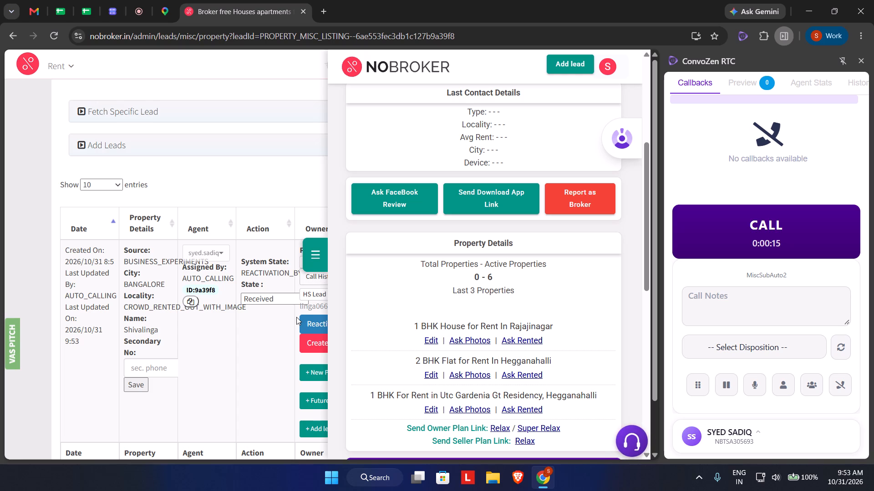
pyautogui.scroll(3, 296, 317)
pyautogui.scroll(-1, 269, 248)
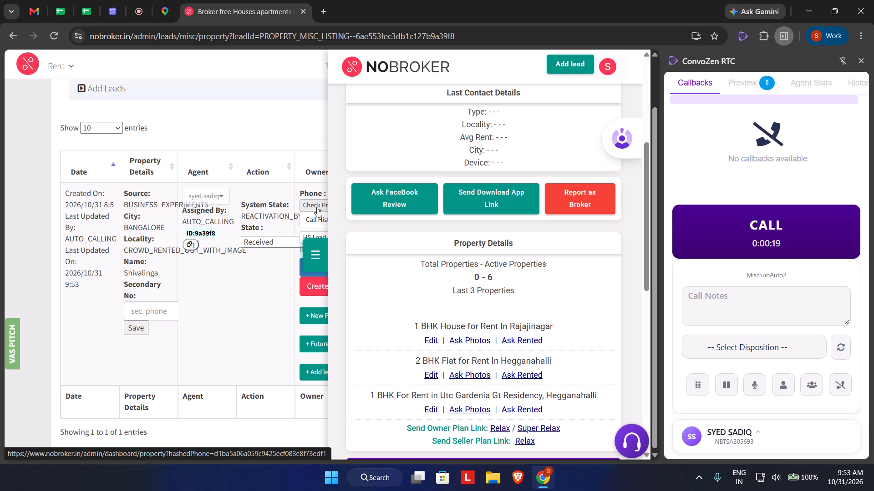
pyautogui.click(264, 235)
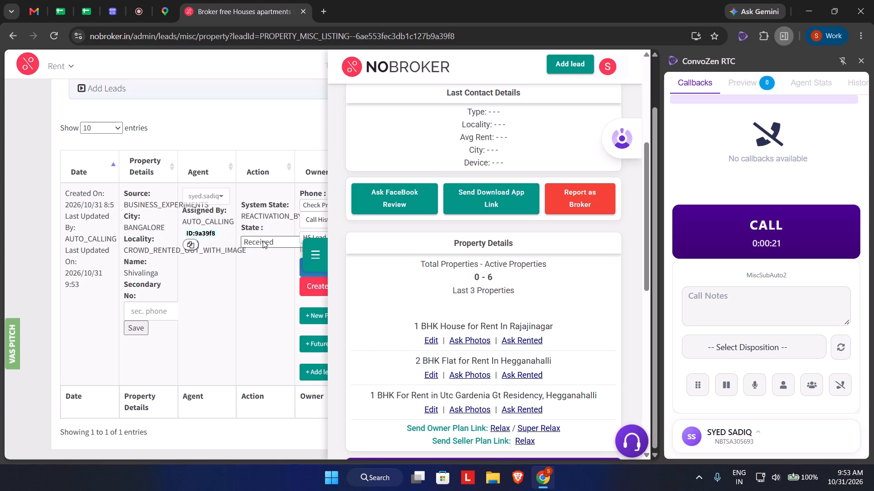
pyautogui.click(263, 242)
pyautogui.click(267, 301)
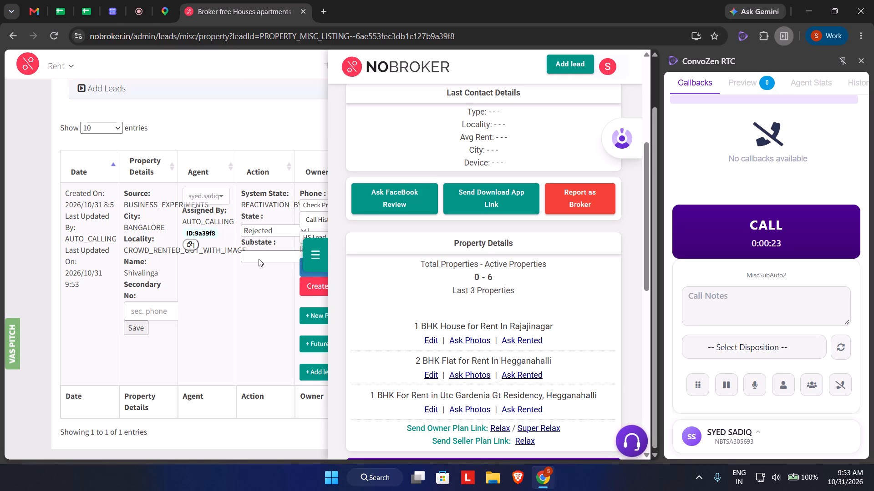
pyautogui.click(259, 259)
pyautogui.click(279, 240)
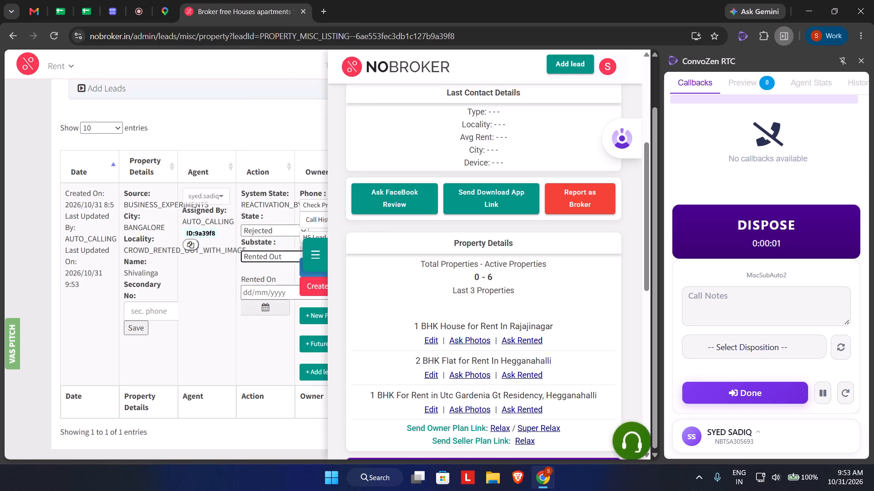
# Dispose of the ended call as Click Calling, Rejected, Rented Out and submit the disposition.
pyautogui.click(760, 349)
pyautogui.click(762, 382)
pyautogui.click(750, 339)
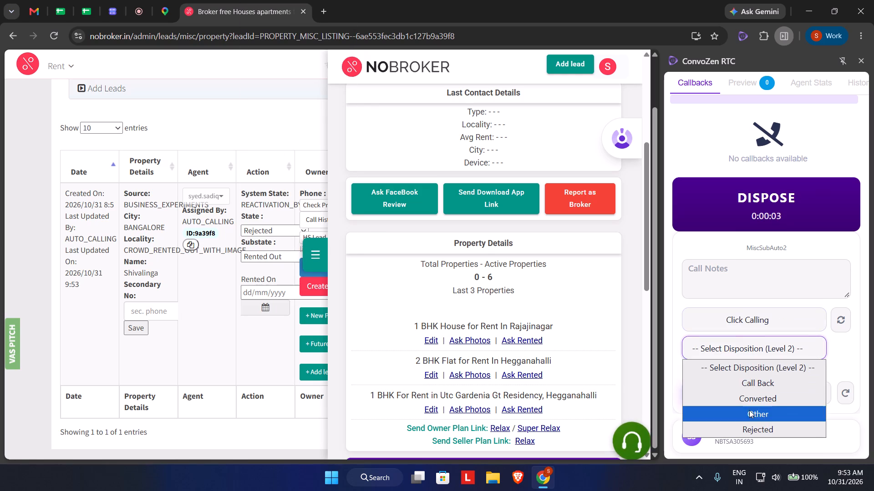
pyautogui.click(749, 428)
pyautogui.click(749, 357)
pyautogui.click(749, 313)
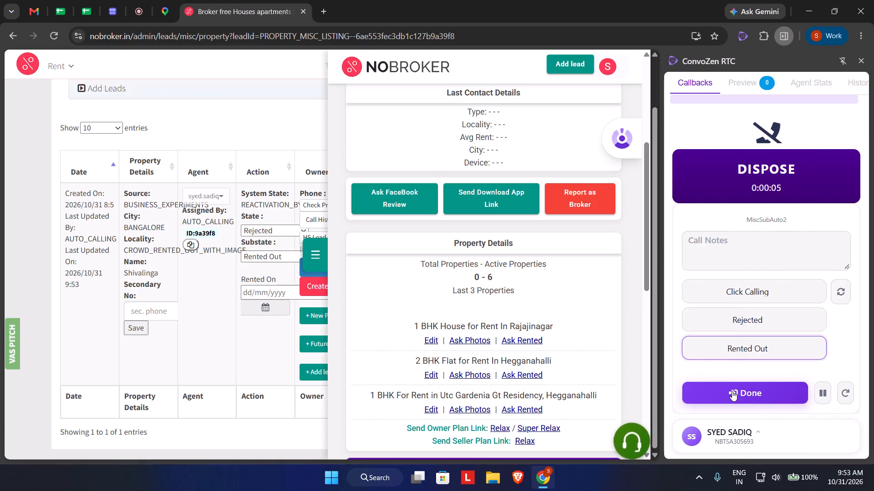
pyautogui.click(732, 391)
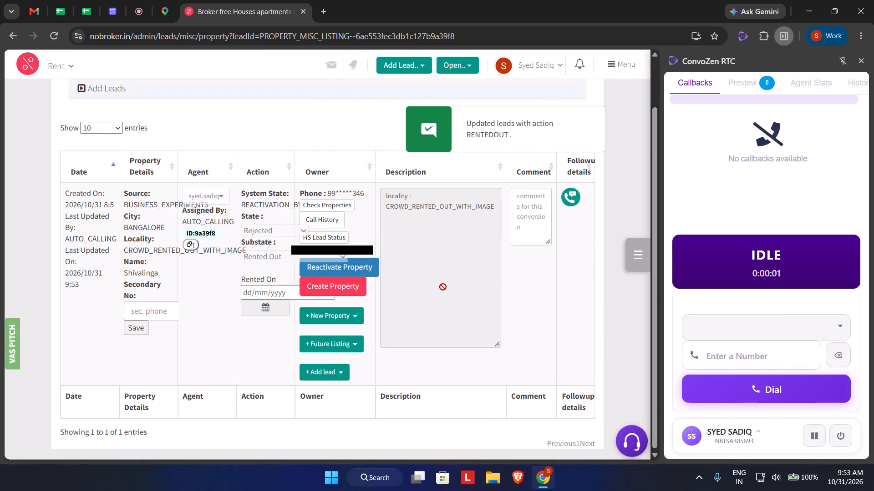